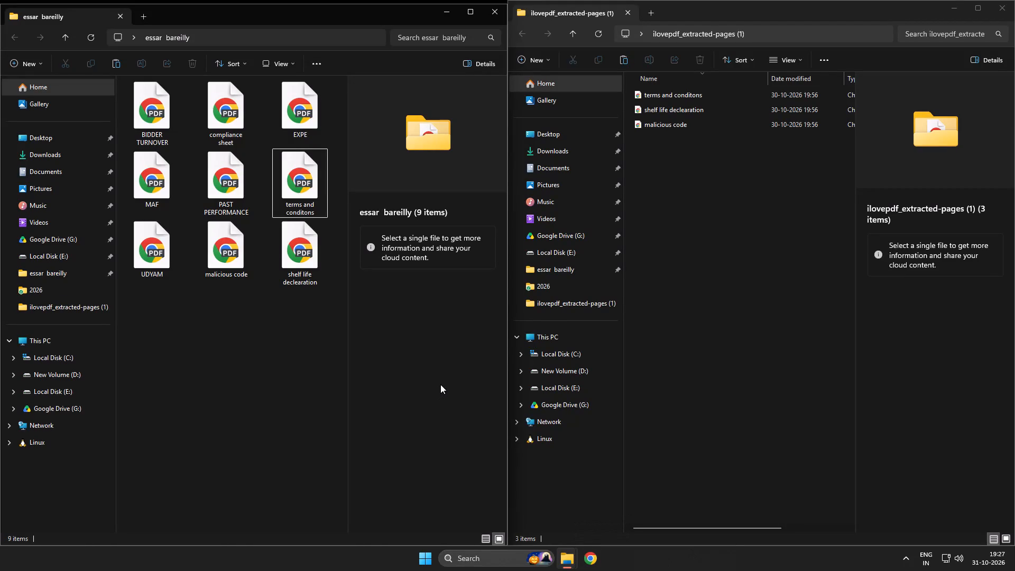
Close the ilovepdf_extracted-pages (1) and essar bareilly folder windows.
{"action": "left_click", "coordinate": [1003, 8]}
{"action": "left_click", "coordinate": [499, 15]}
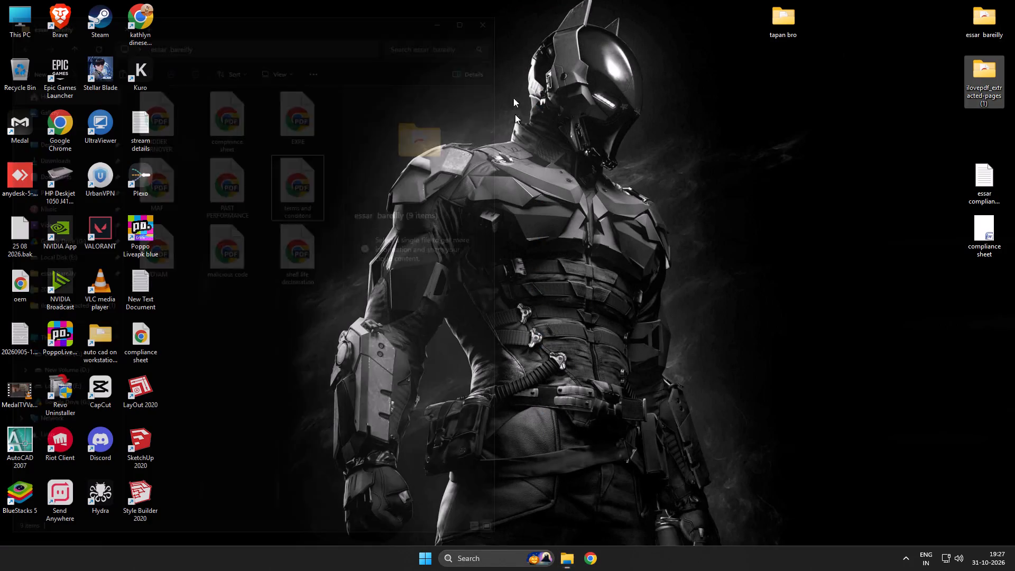
Launch Google Chrome with the Shakya profile and open the Government e Marketplace site, gem.gov.in.
{"action": "left_click", "coordinate": [594, 559]}
{"action": "left_click", "coordinate": [741, 71]}
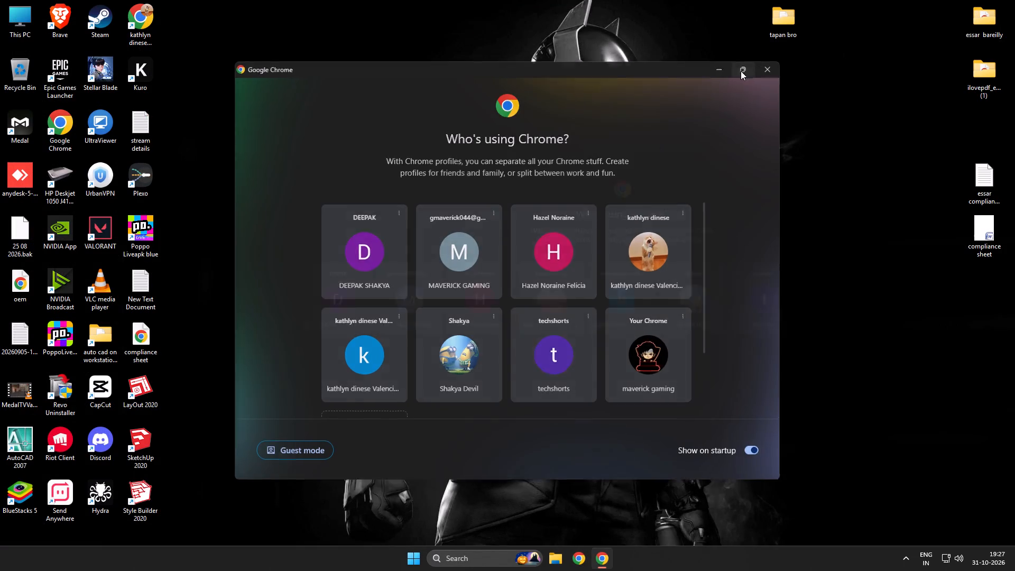
{"action": "left_click", "coordinate": [595, 311]}
{"action": "type", "text": "ge\\"}
{"action": "key", "text": "BackSpace"}
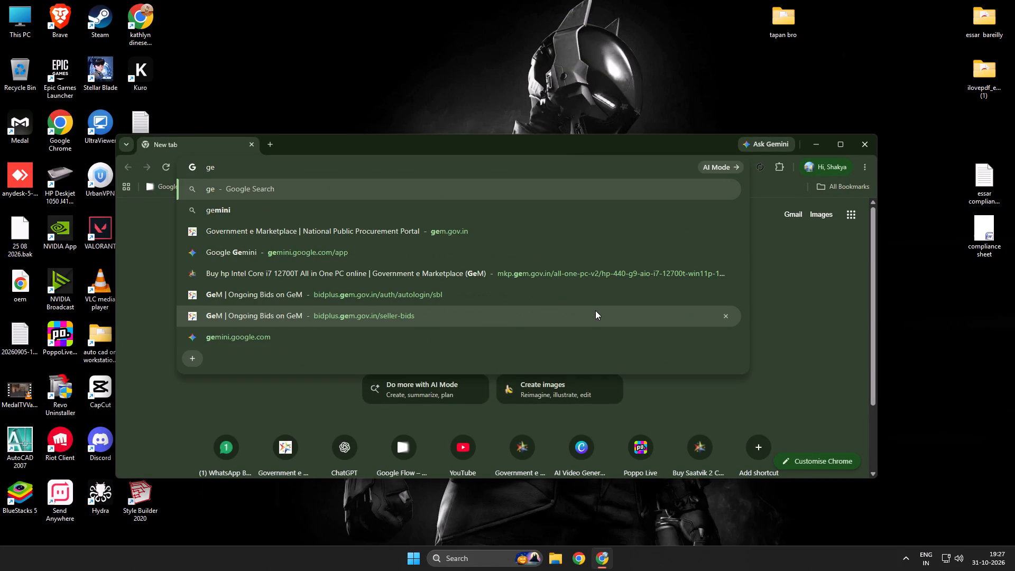
{"action": "left_click", "coordinate": [451, 229]}
Open This PC in File Explorer to browse the drives.
{"action": "double_click", "coordinate": [3, 4]}
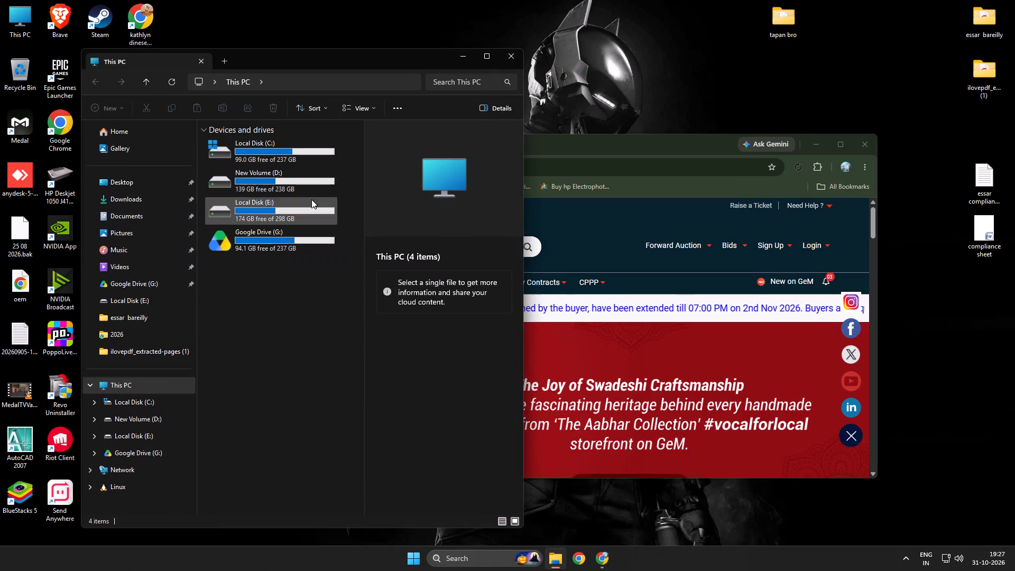
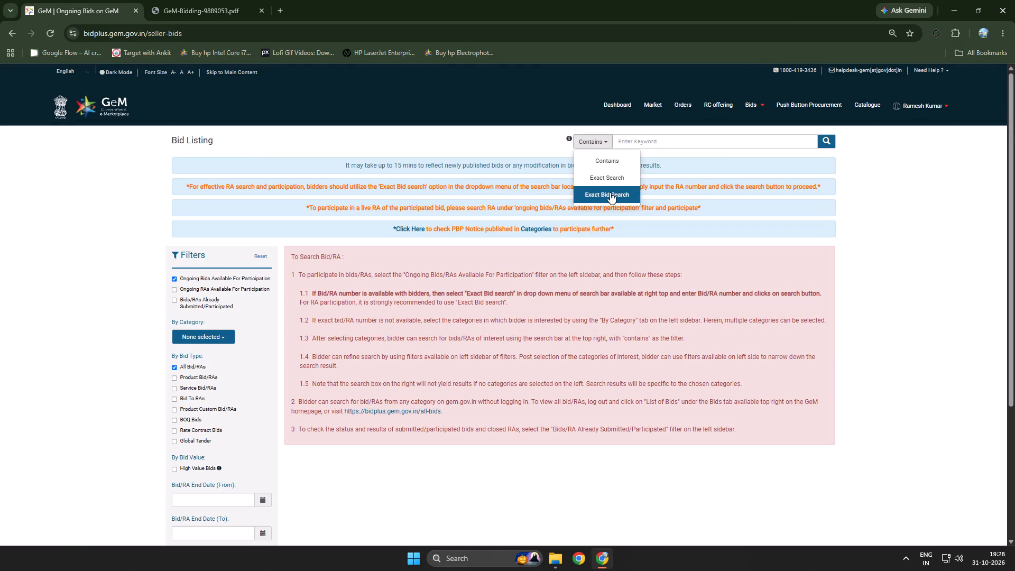
Find bid GEM/2026/B/8033288 with Exact Bid Search and open its participation page.
{"action": "left_click_drag", "start_coordinate": [656, 147], "coordinate": [661, 143]}
{"action": "key", "text": "ctrl+v"}
{"action": "left_click", "coordinate": [829, 140]}
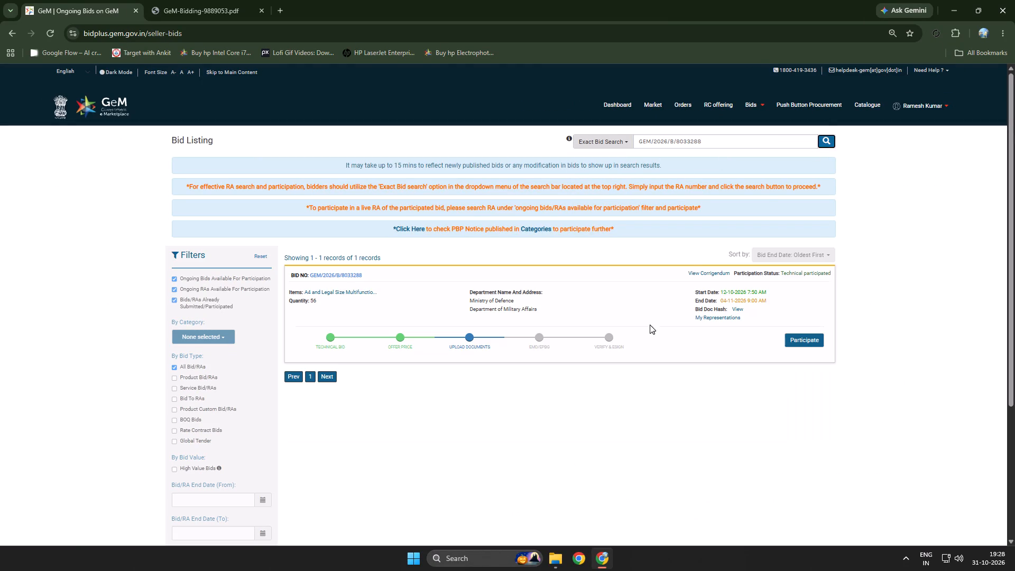
{"action": "left_click", "coordinate": [793, 337]}
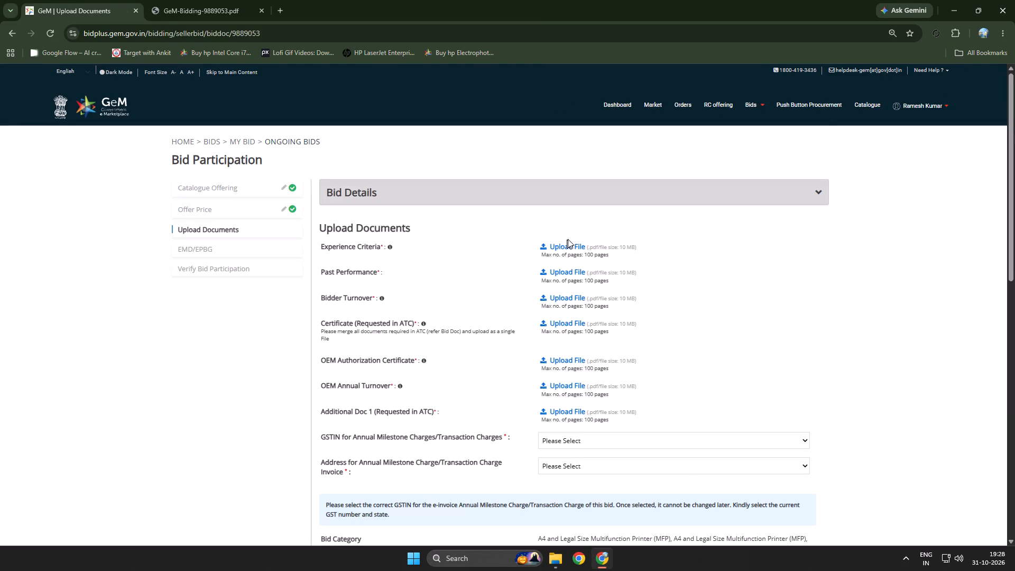
Upload the EXPE PDF from the essar bareilly folder on the Desktop as the Experience Criteria document.
{"action": "left_click", "coordinate": [561, 247]}
{"action": "left_click", "coordinate": [193, 196]}
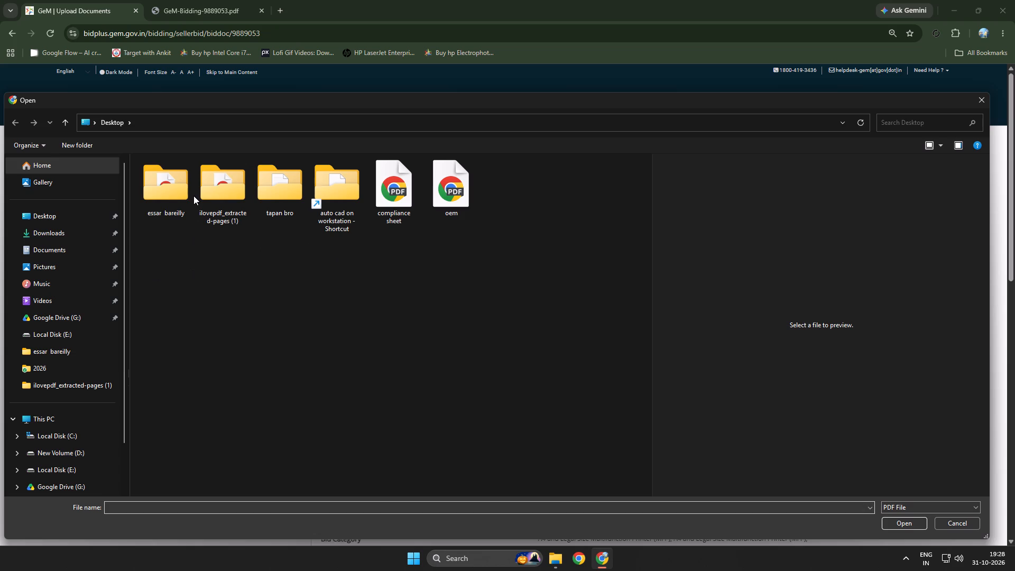
{"action": "double_click", "coordinate": [172, 194]}
{"action": "left_click", "coordinate": [193, 177]}
{"action": "left_click", "coordinate": [188, 202]}
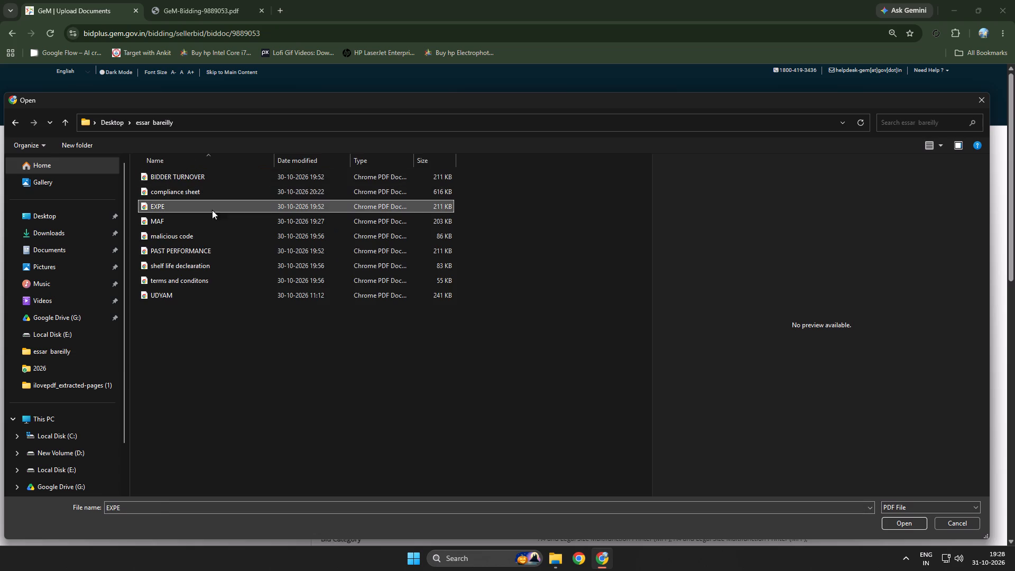
{"action": "left_click", "coordinate": [907, 528]}
Upload the PAST PERFORMANCE PDF from the essar bareilly folder as the Past Performance document.
{"action": "left_click", "coordinate": [569, 273]}
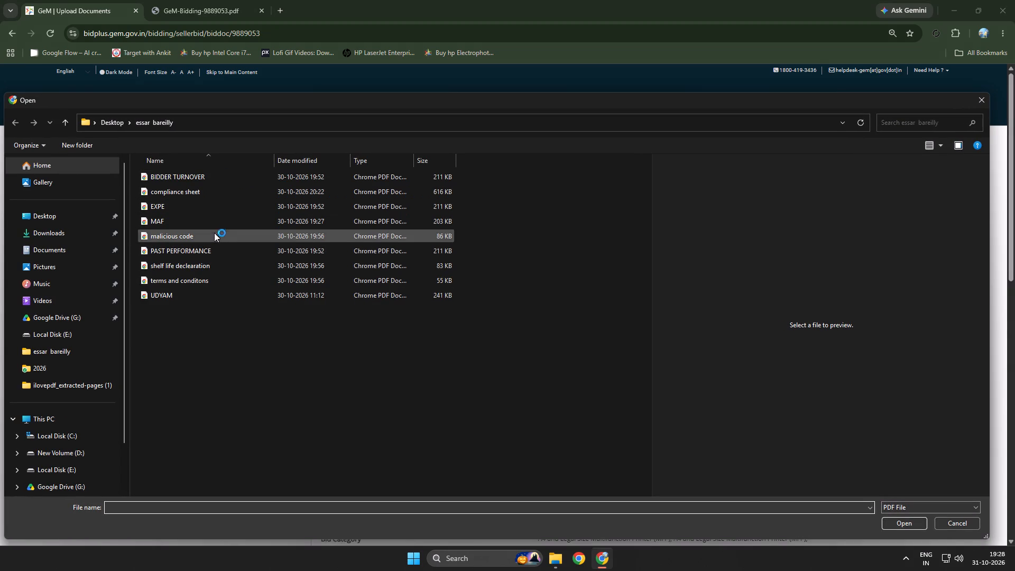
{"action": "left_click", "coordinate": [211, 251]}
{"action": "left_click", "coordinate": [901, 518]}
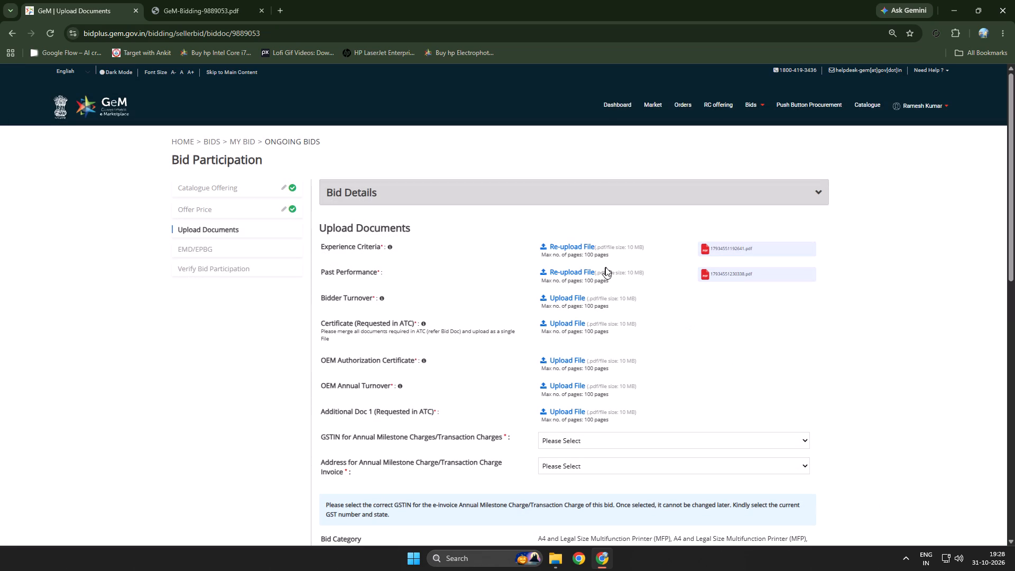
Upload the PAST PERFORMANCE PDF from the essar bareilly folder as the Bidder Turnover document.
{"action": "left_click", "coordinate": [577, 294]}
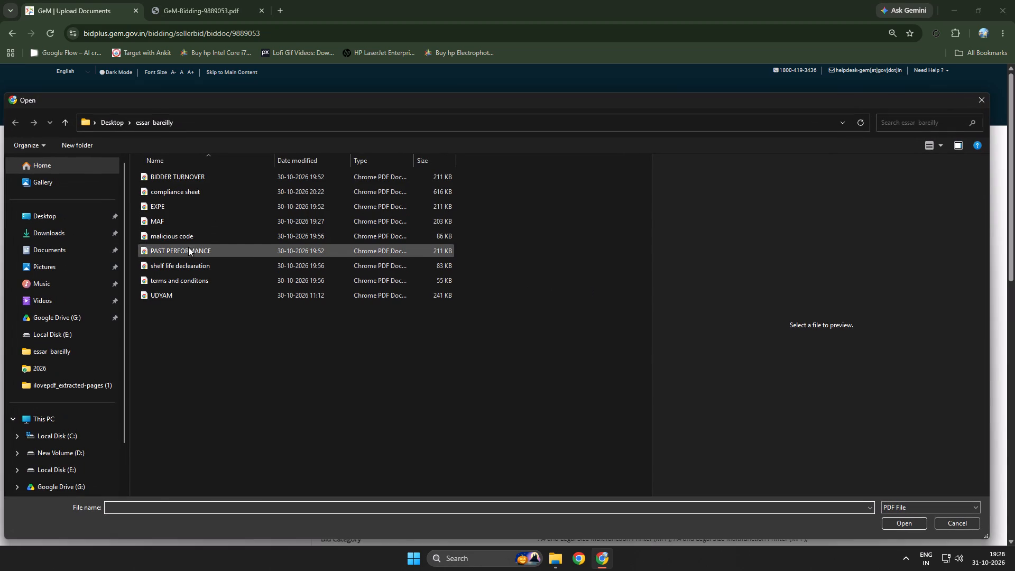
{"action": "left_click", "coordinate": [188, 252]}
{"action": "left_click", "coordinate": [901, 522]}
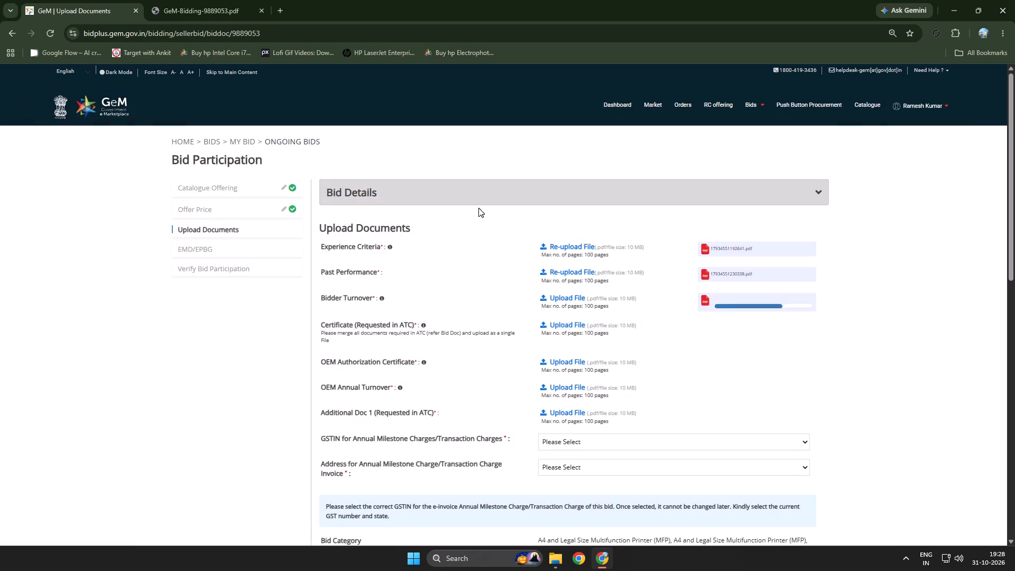
Upload the MAF PDF from the essar bareilly folder as the OEM Authorization Certificate.
{"action": "left_click", "coordinate": [573, 361]}
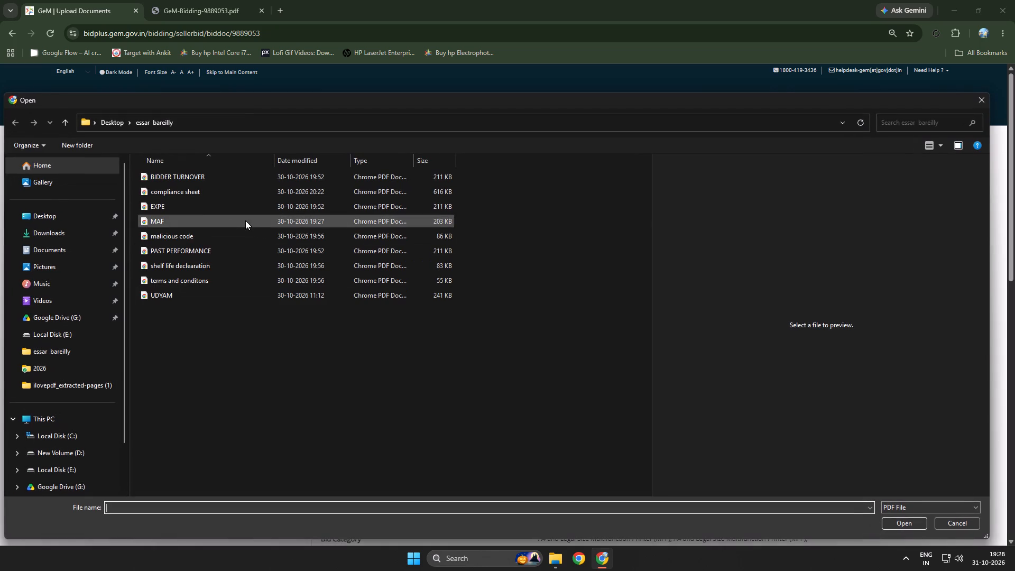
{"action": "left_click", "coordinate": [201, 225]}
{"action": "left_click", "coordinate": [891, 521]}
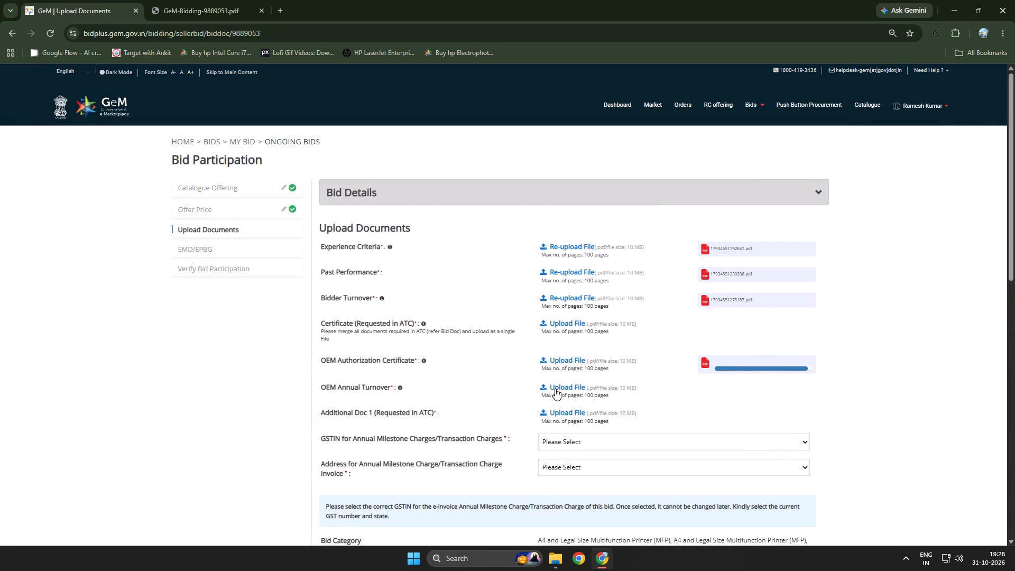
{"action": "left_click", "coordinate": [563, 384]}
{"action": "key", "text": "Escape"}
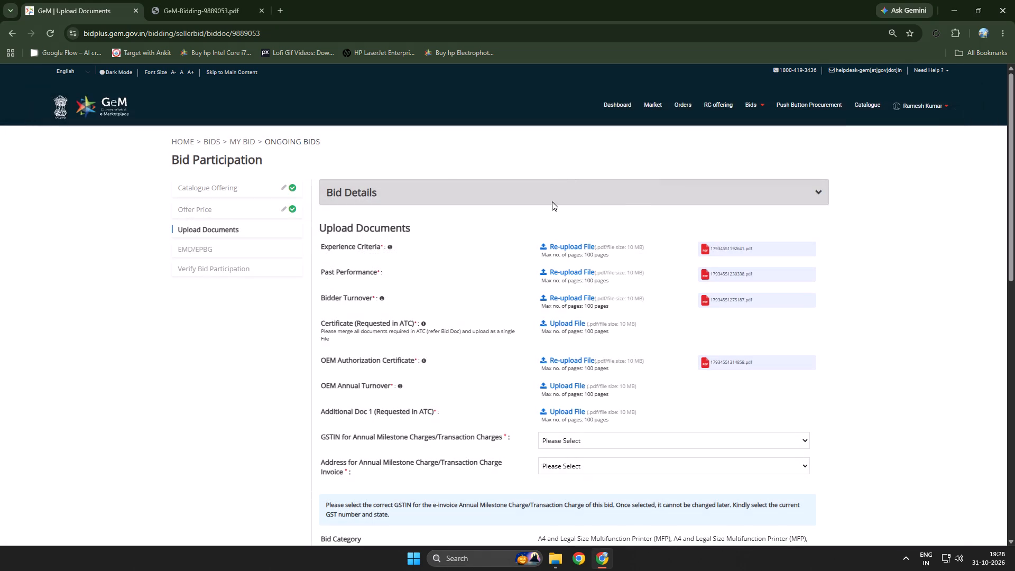
Search Google in a new tab for "hp printer turnover certificate".
{"action": "left_click", "coordinate": [288, 10]}
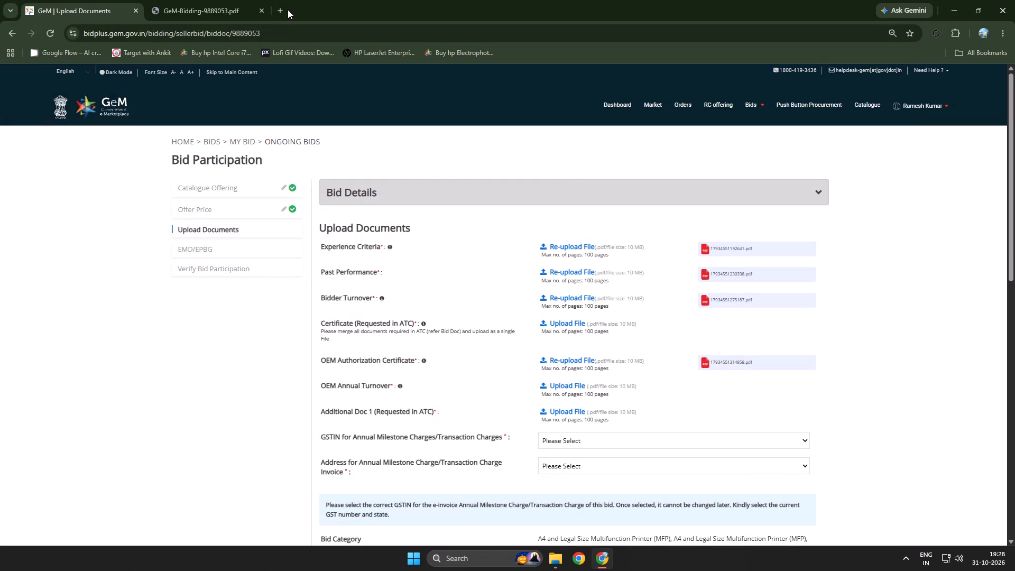
{"action": "left_click", "coordinate": [282, 11]}
{"action": "type", "text": "HP"}
{"action": "key", "text": "space"}
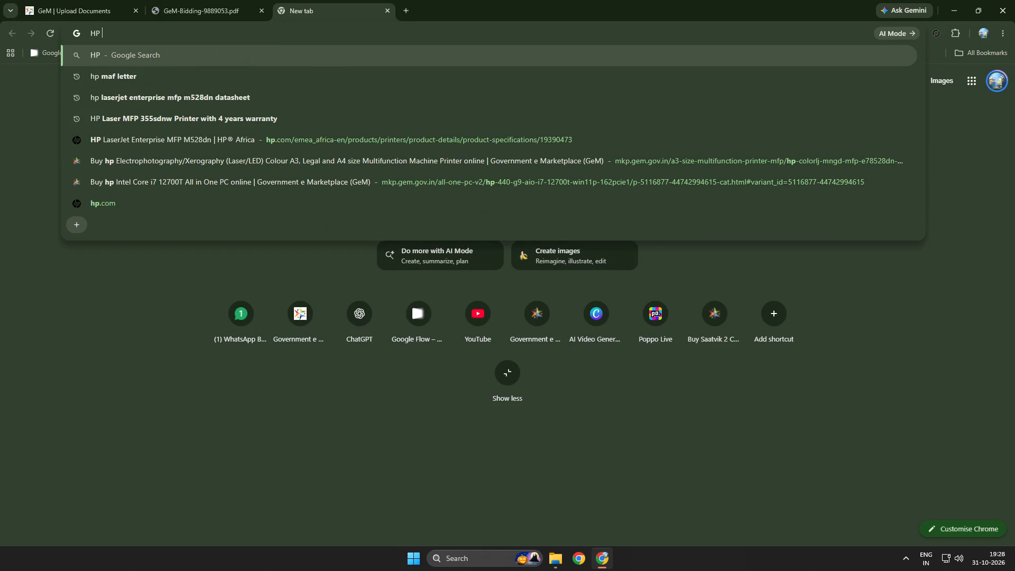
{"action": "type", "text": "PRINTER TURN"}
{"action": "type", "text": "IVER"}
{"action": "key", "text": "BackSpace"}
{"action": "key", "text": "BackSpace"}
{"action": "key", "text": "BackSpace"}
{"action": "key", "text": "BackSpace"}
{"action": "type", "text": "OVERCET"}
{"action": "key", "text": "BackSpace"}
{"action": "key", "text": "BackSpace"}
{"action": "key", "text": "BackSpace"}
{"action": "key", "text": "space"}
{"action": "type", "text": "CERTIFICA"}
{"action": "left_click", "coordinate": [248, 71]}
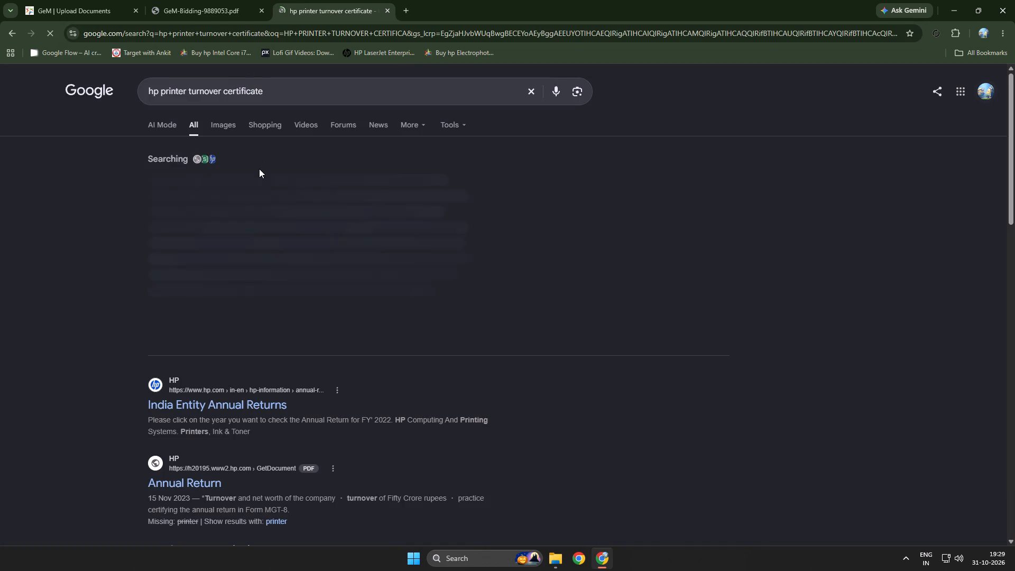
Open HP's India Entity Annual Returns page and its FY' 2024 return for HP Computing And Printing Systems India Private Limited.
{"action": "left_click", "coordinate": [250, 401], "text": "ctrl"}
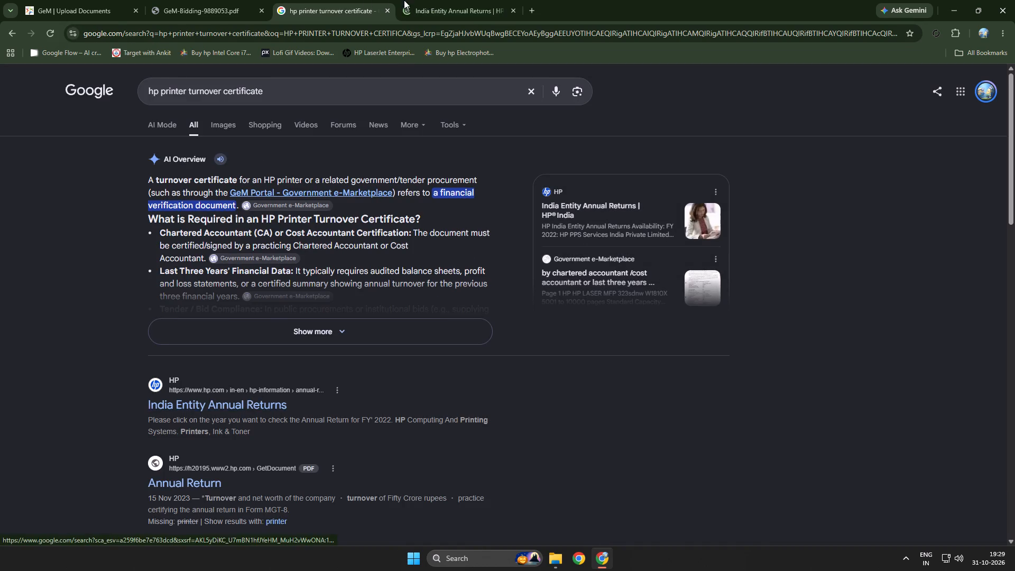
{"action": "left_click", "coordinate": [460, 0]}
{"action": "scroll", "coordinate": [534, 238], "scroll_direction": "down", "scroll_amount": 6}
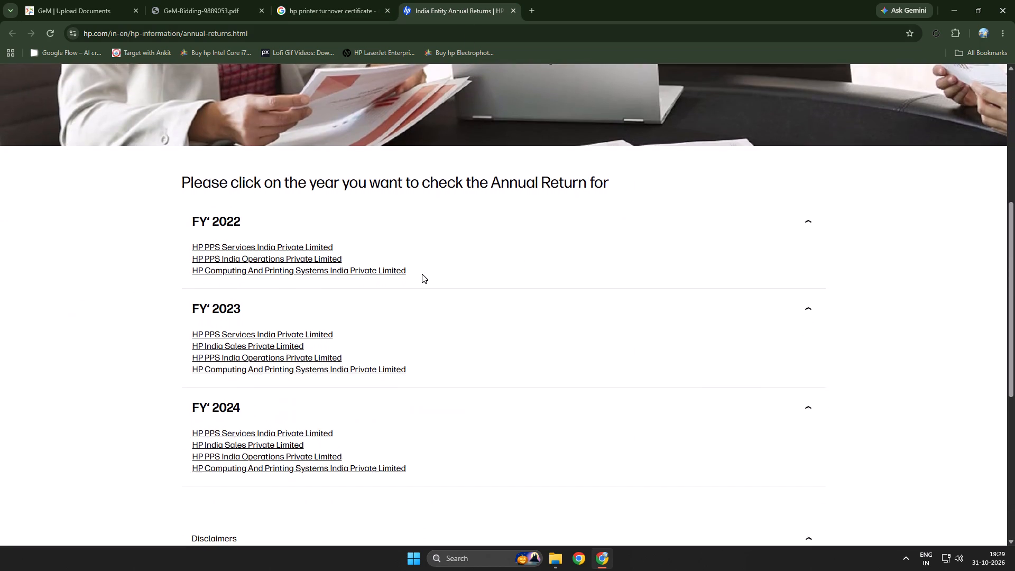
{"action": "scroll", "coordinate": [390, 310], "scroll_direction": "down", "scroll_amount": 4}
{"action": "scroll", "coordinate": [377, 296], "scroll_direction": "up", "scroll_amount": 4}
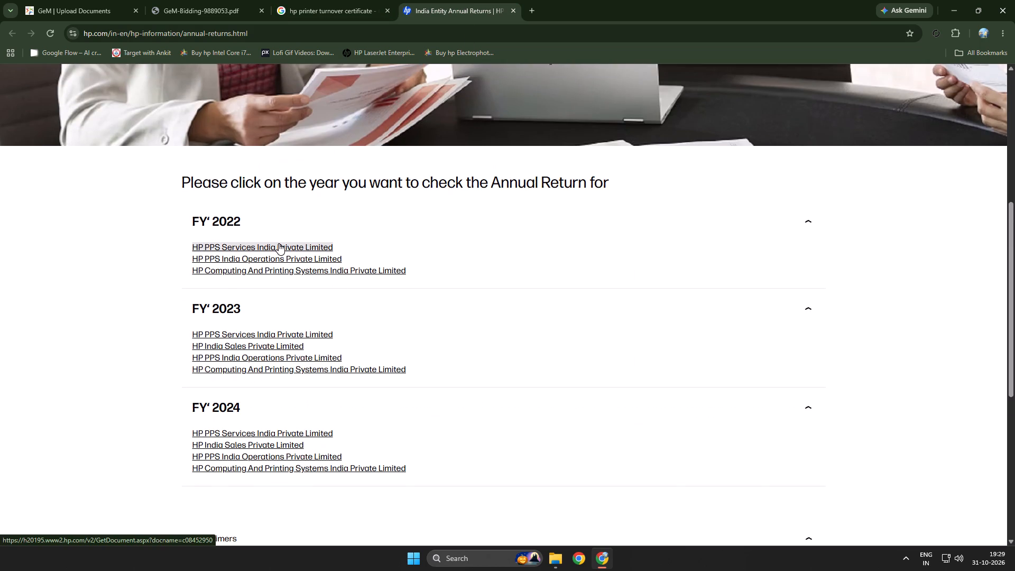
{"action": "left_click", "coordinate": [348, 472]}
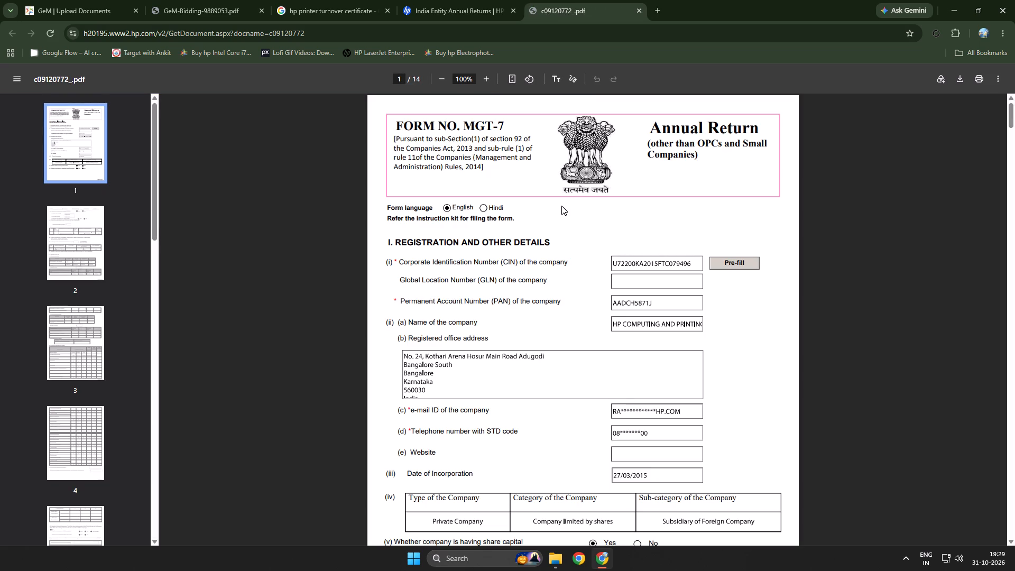
Read through the HP Computing And Printing Systems annual return PDF for turnover details.
{"action": "scroll", "coordinate": [561, 206], "scroll_direction": "down", "scroll_amount": 13}
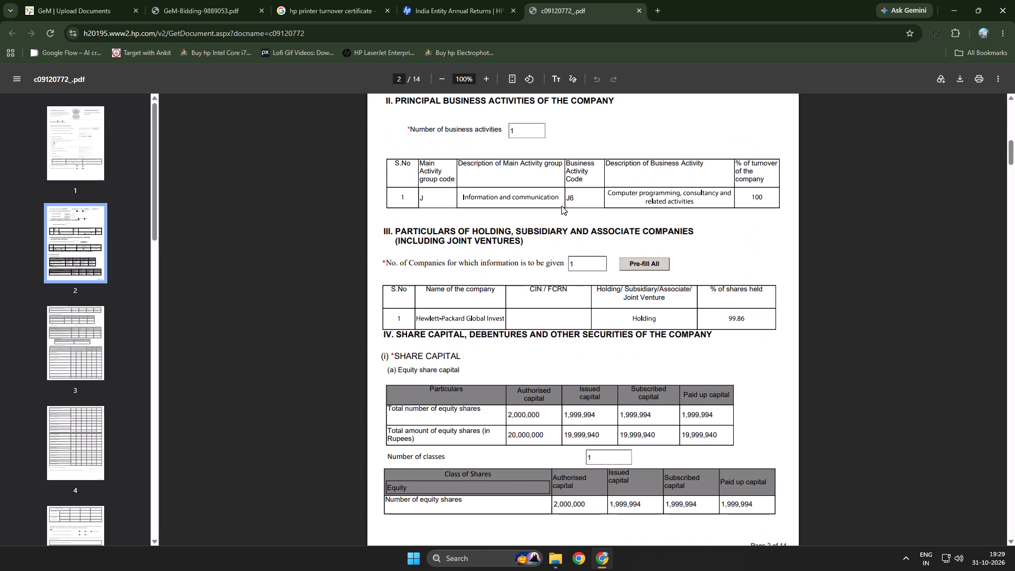
{"action": "scroll", "coordinate": [561, 206], "scroll_direction": "down", "scroll_amount": 4}
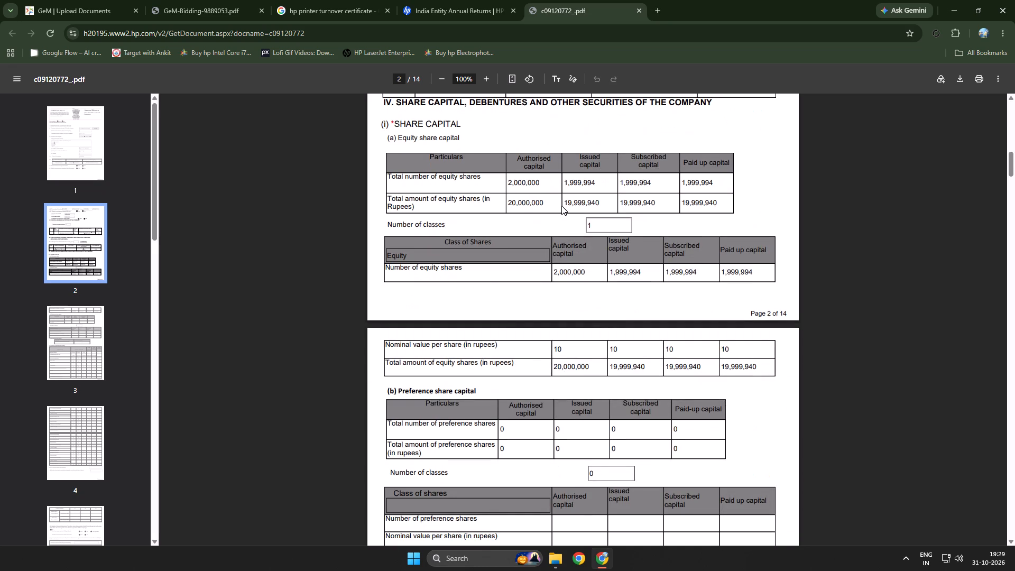
{"action": "scroll", "coordinate": [561, 206], "scroll_direction": "down", "scroll_amount": 5}
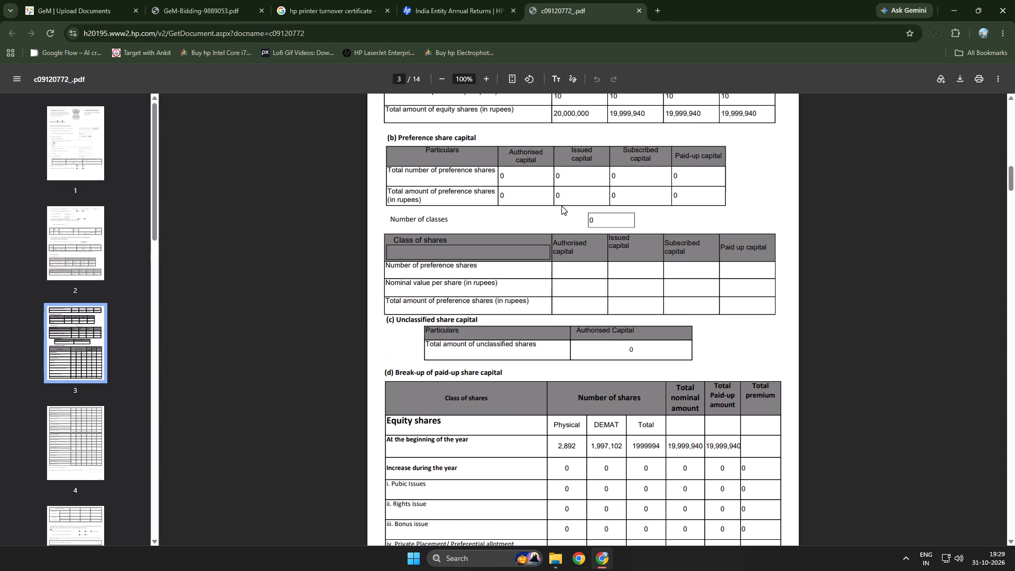
{"action": "scroll", "coordinate": [561, 206], "scroll_direction": "down", "scroll_amount": 6}
{"action": "scroll", "coordinate": [561, 206], "scroll_direction": "up", "scroll_amount": 3}
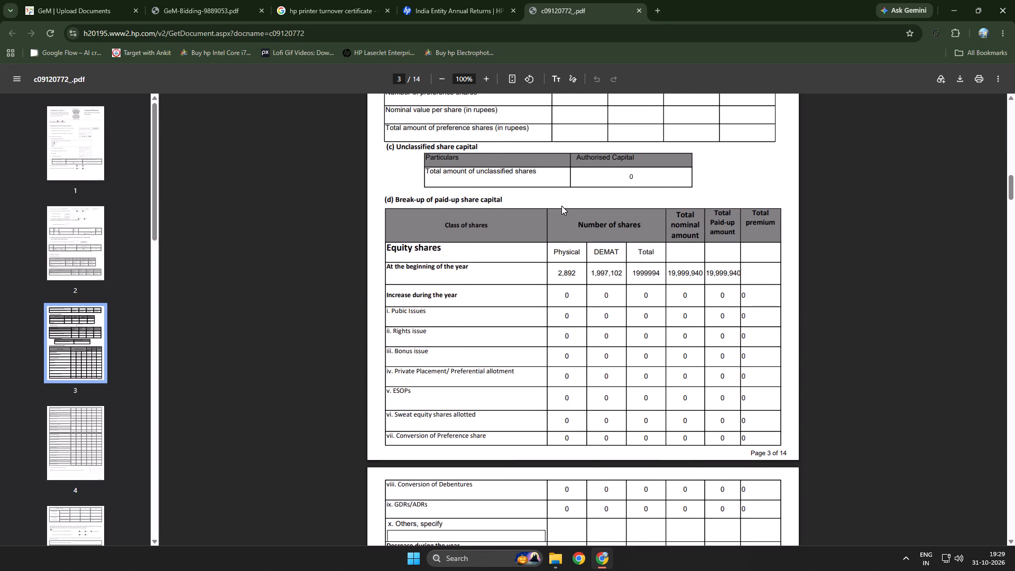
{"action": "scroll", "coordinate": [561, 206], "scroll_direction": "down", "scroll_amount": 13}
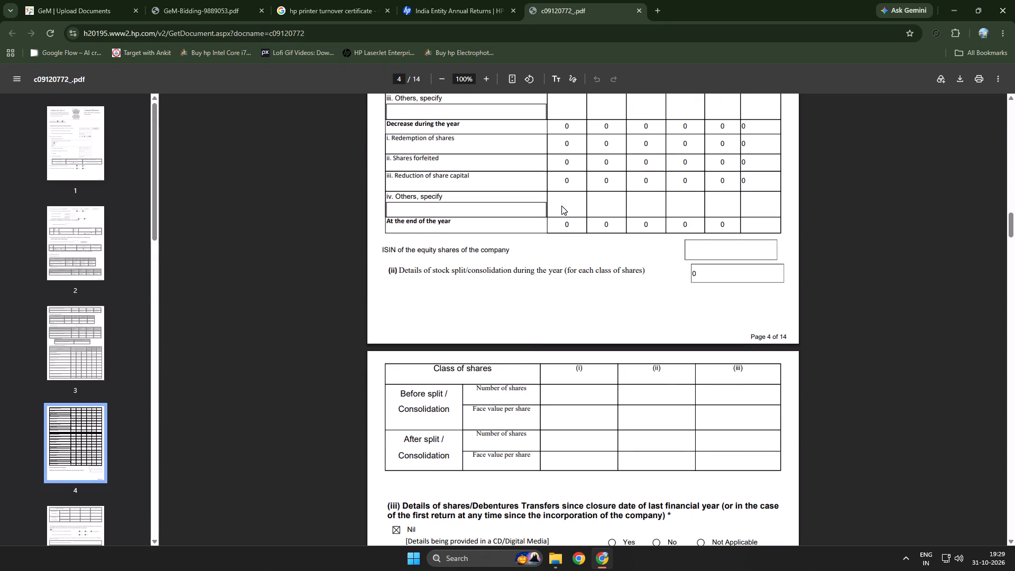
{"action": "scroll", "coordinate": [561, 206], "scroll_direction": "down", "scroll_amount": 19}
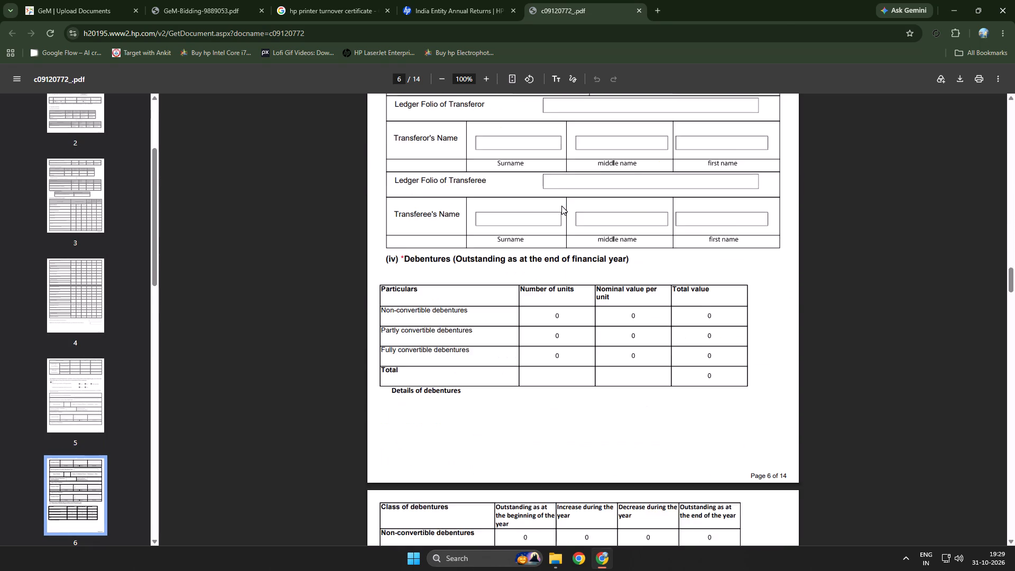
{"action": "scroll", "coordinate": [561, 206], "scroll_direction": "down", "scroll_amount": 20}
{"action": "scroll", "coordinate": [561, 206], "scroll_direction": "down", "scroll_amount": 7}
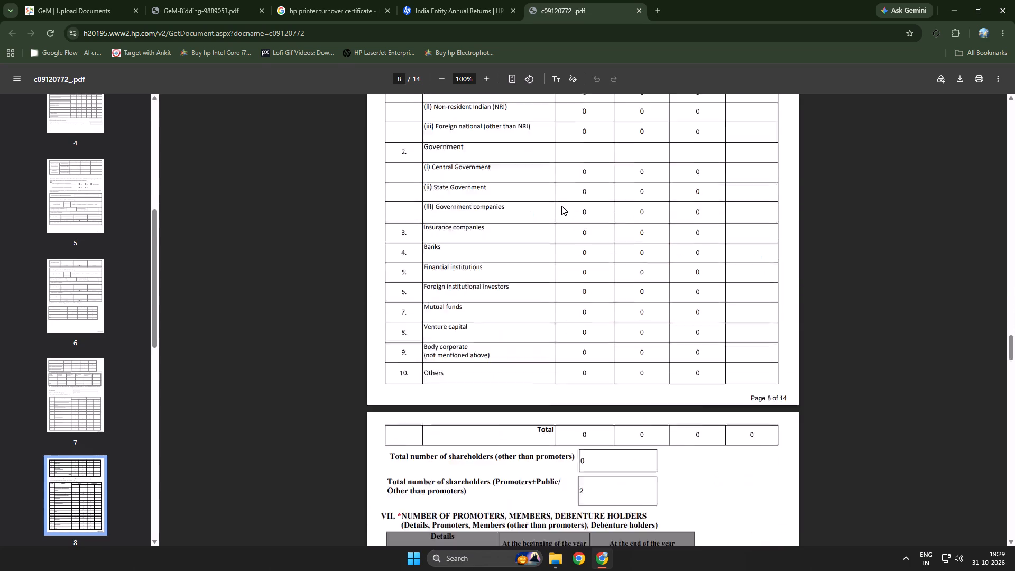
{"action": "scroll", "coordinate": [561, 206], "scroll_direction": "down", "scroll_amount": 13}
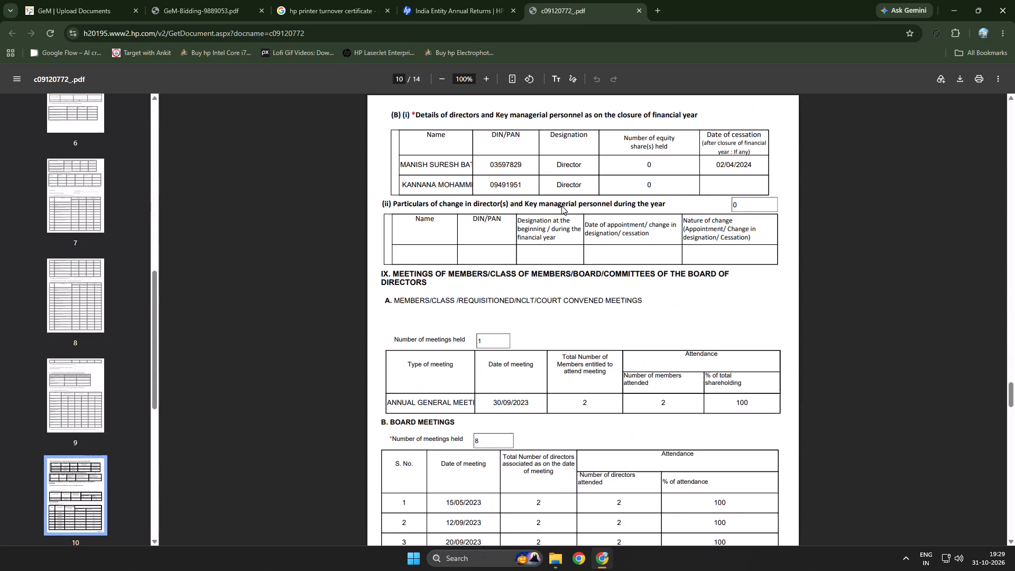
{"action": "scroll", "coordinate": [561, 206], "scroll_direction": "up", "scroll_amount": 2}
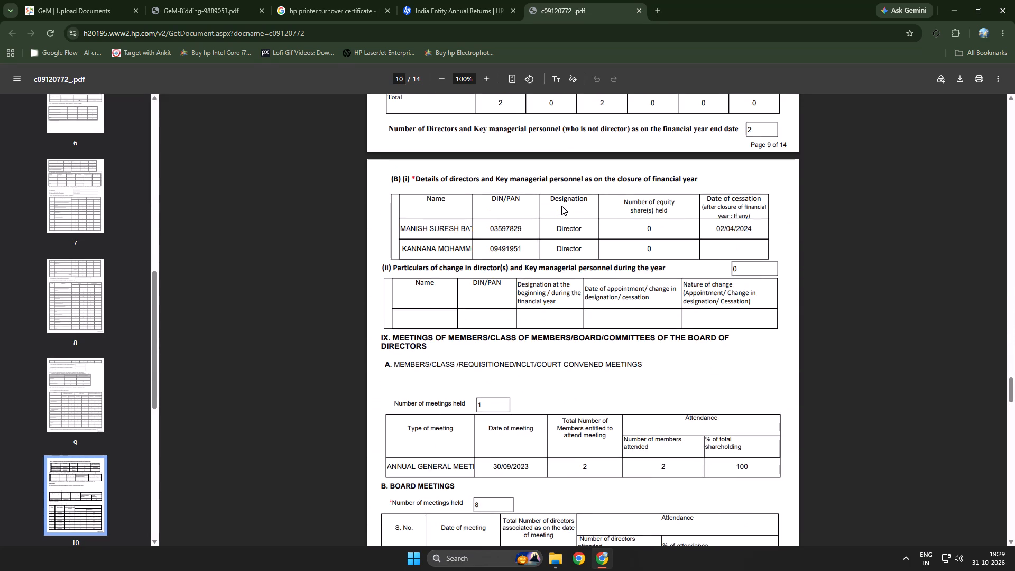
{"action": "scroll", "coordinate": [561, 206], "scroll_direction": "down", "scroll_amount": 7}
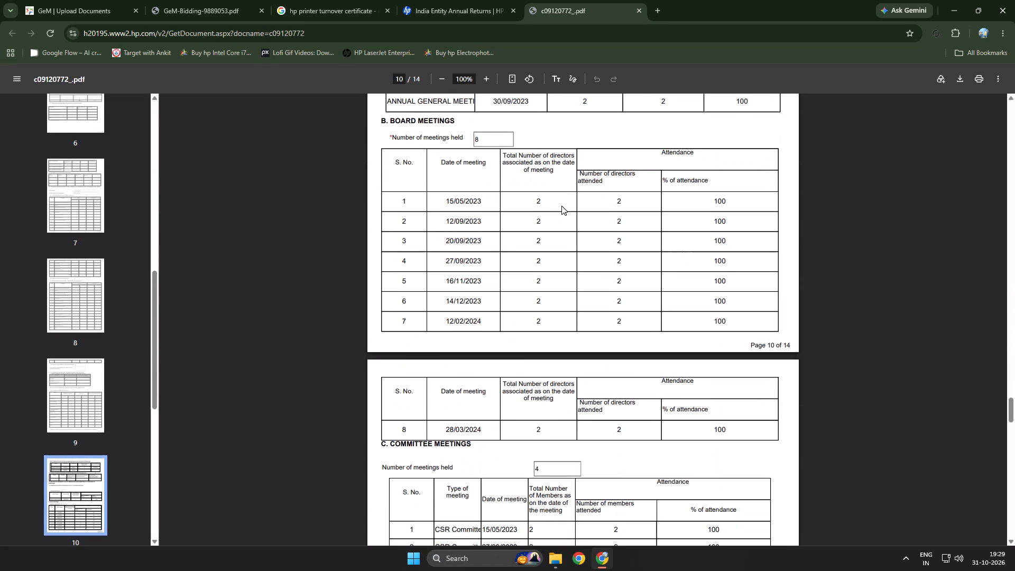
{"action": "scroll", "coordinate": [561, 206], "scroll_direction": "down", "scroll_amount": 13}
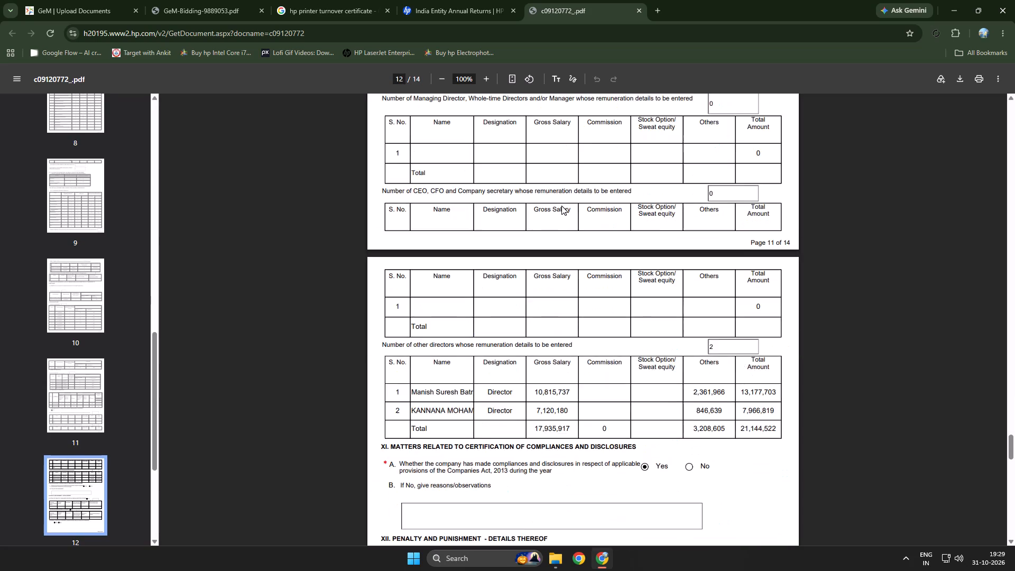
{"action": "scroll", "coordinate": [561, 206], "scroll_direction": "down", "scroll_amount": 13}
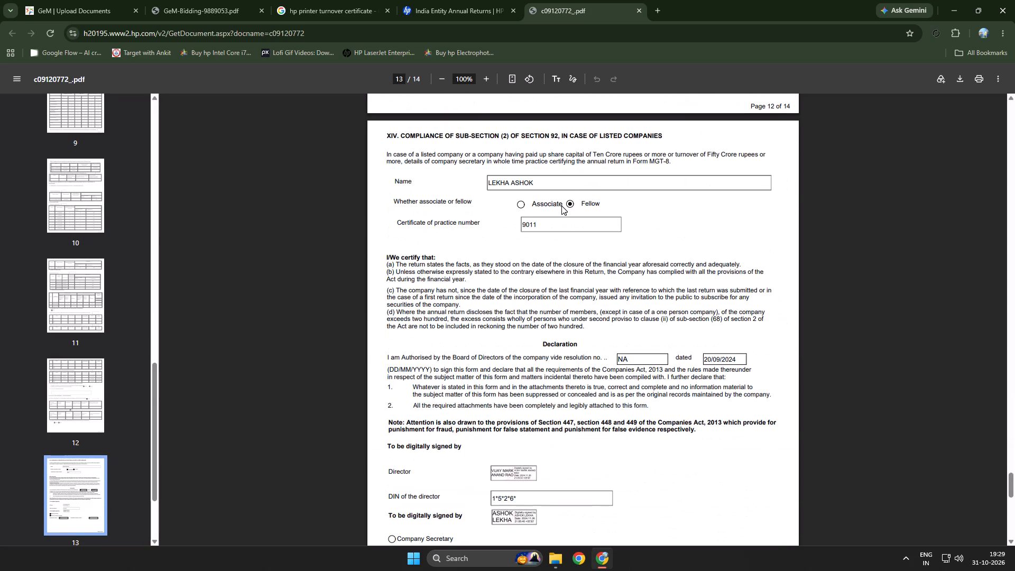
{"action": "scroll", "coordinate": [561, 206], "scroll_direction": "down", "scroll_amount": 6}
Go back to the Google results and open HP's Annual Return PDF in its own tab.
{"action": "left_click", "coordinate": [446, 0]}
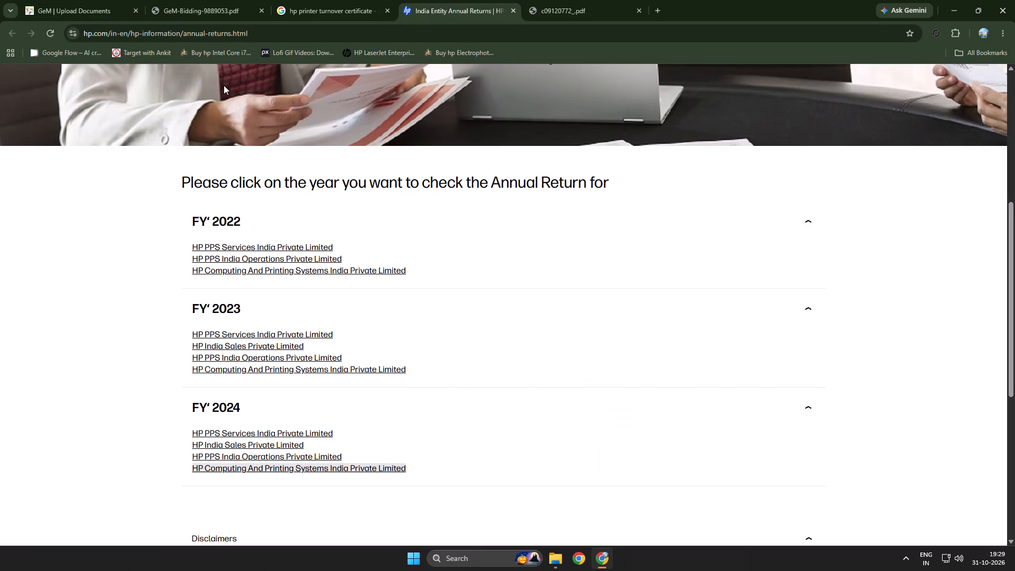
{"action": "left_click", "coordinate": [306, 0]}
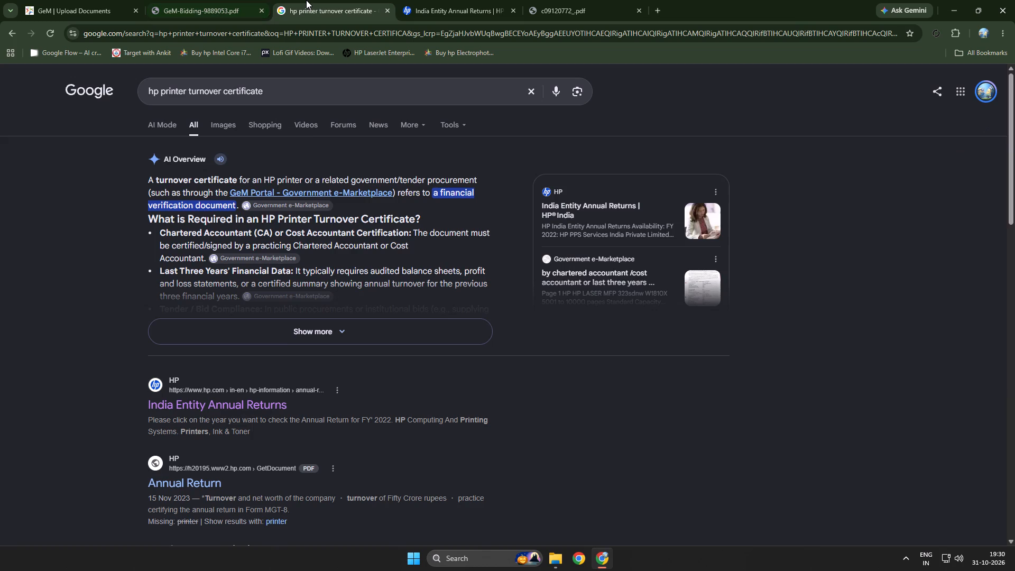
{"action": "scroll", "coordinate": [301, 287], "scroll_direction": "down", "scroll_amount": 3}
{"action": "left_click", "coordinate": [199, 327], "text": "ctrl"}
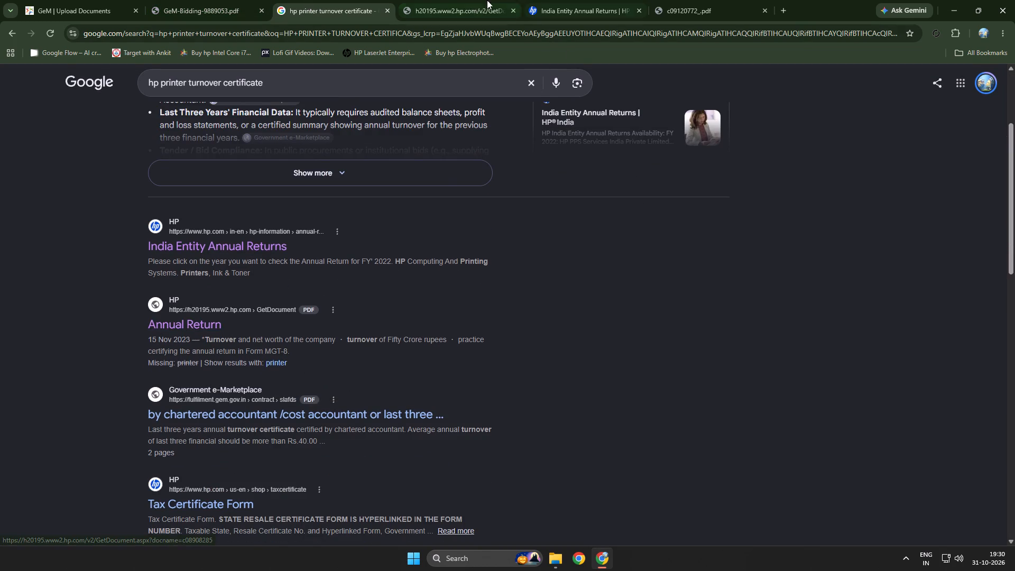
{"action": "left_click", "coordinate": [464, 0]}
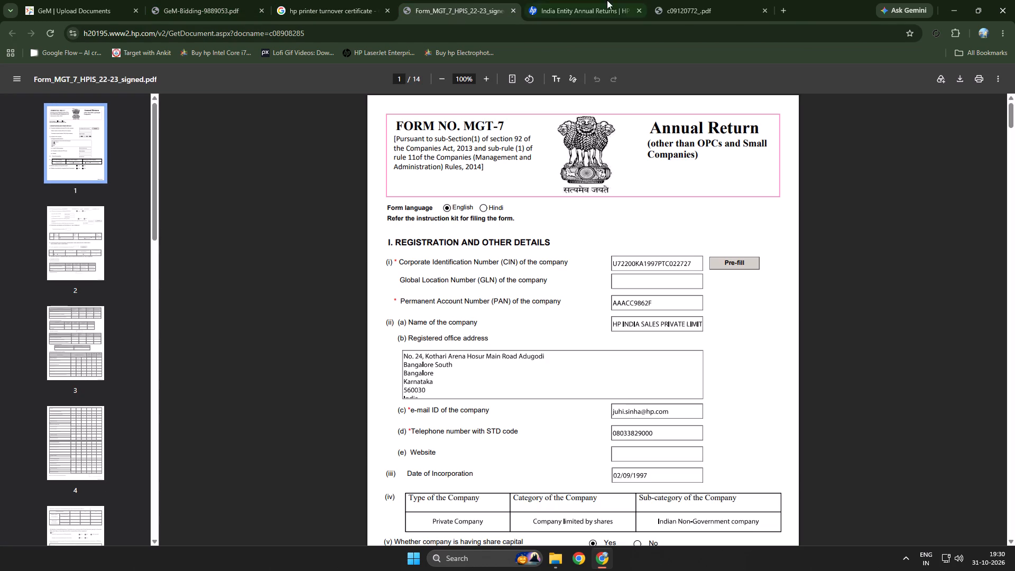
Compare the company details in the two HP annual return PDFs and close the Form_MGT_7_HPIS_22-23 one.
{"action": "left_click", "coordinate": [594, 0]}
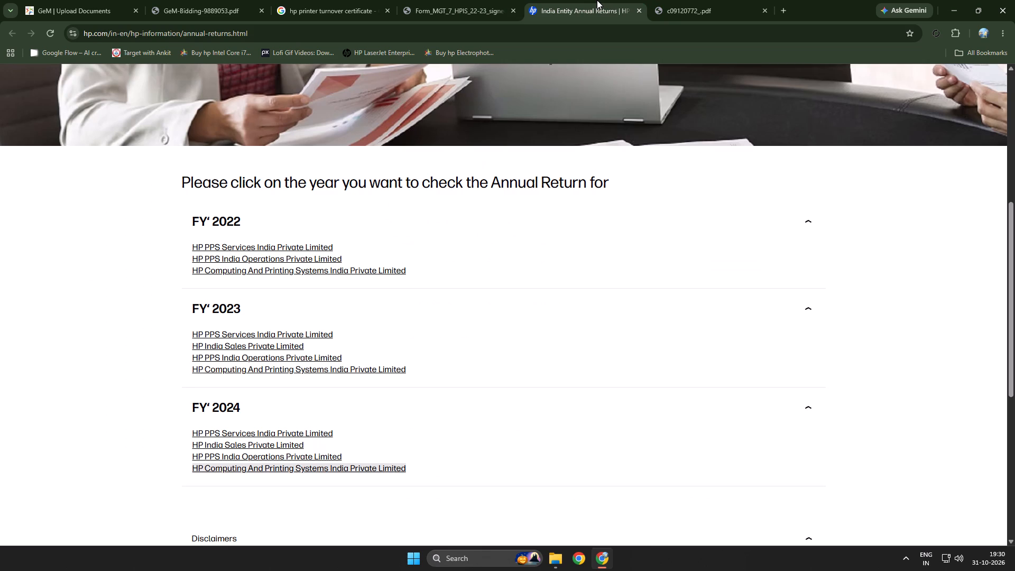
{"action": "left_click", "coordinate": [659, 0]}
{"action": "scroll", "coordinate": [633, 75], "scroll_direction": "up", "scroll_amount": 7}
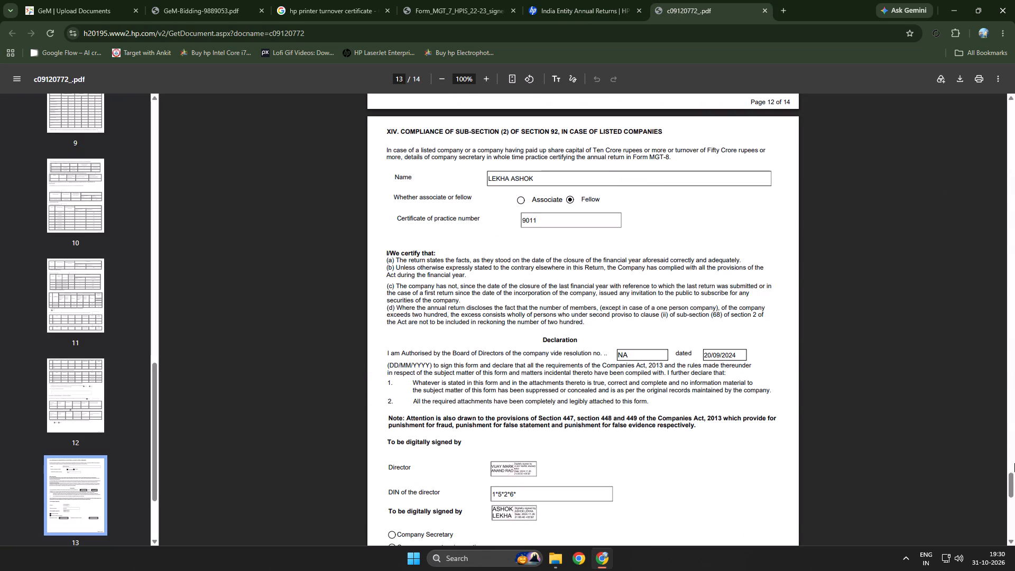
{"action": "left_click_drag", "start_coordinate": [1014, 482], "coordinate": [1010, 97]}
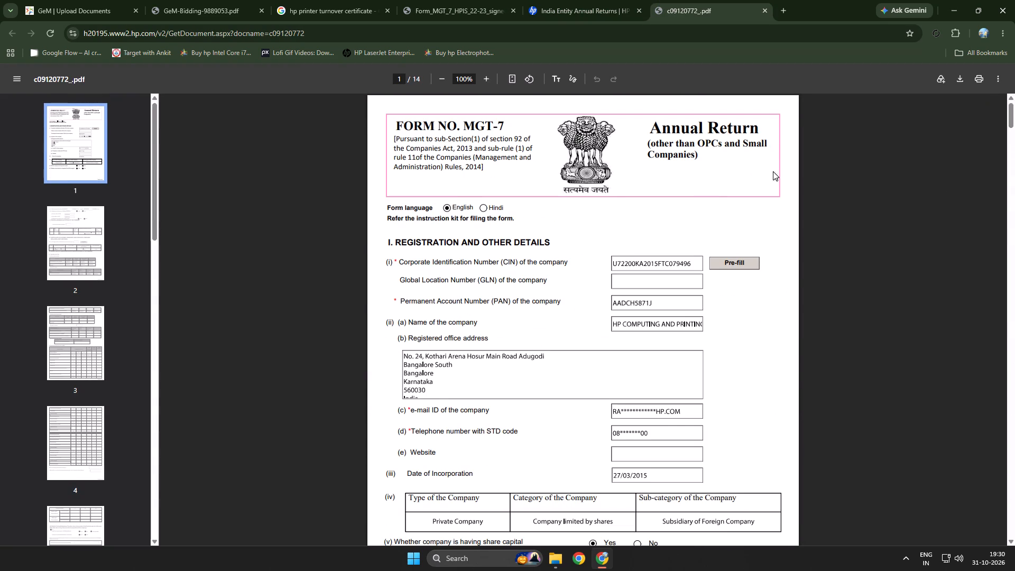
{"action": "left_click", "coordinate": [462, 0]}
{"action": "left_click", "coordinate": [702, 8]}
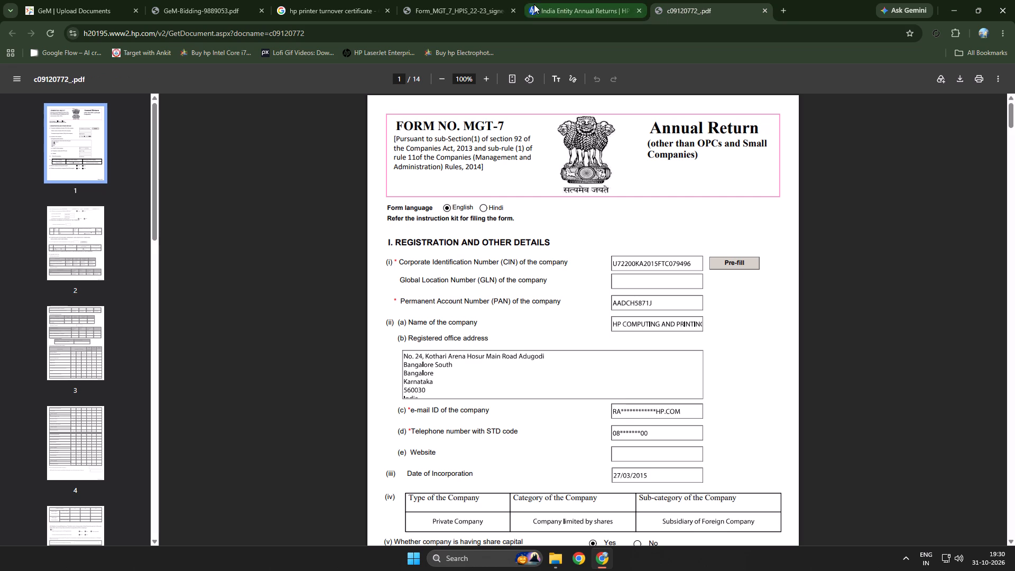
{"action": "left_click", "coordinate": [512, 10]}
Open HP's Tax Certificate Form page from the Google results and look through its state resale certificate table.
{"action": "left_click", "coordinate": [347, 0]}
{"action": "scroll", "coordinate": [384, 298], "scroll_direction": "down", "scroll_amount": 4}
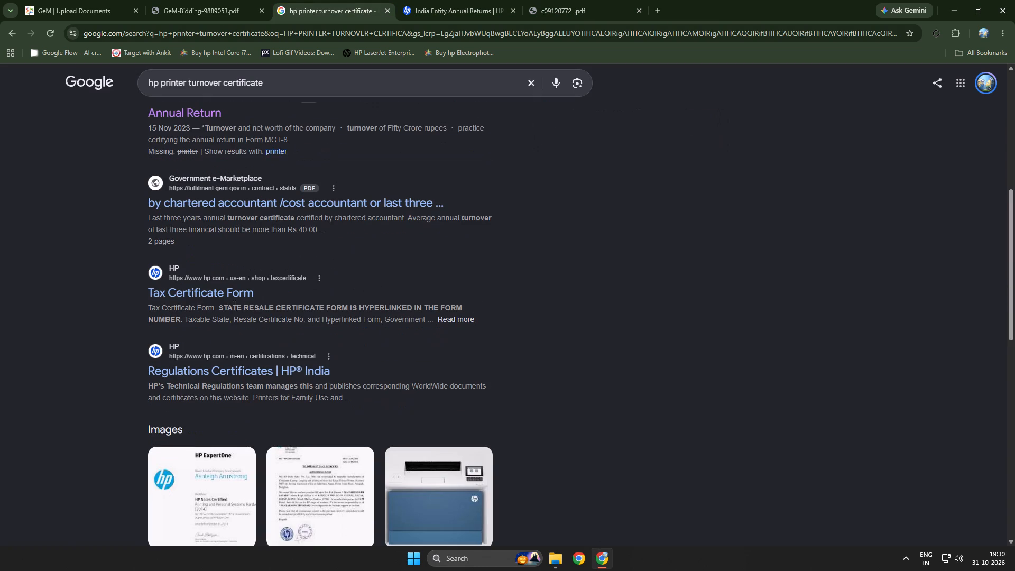
{"action": "left_click", "coordinate": [216, 295], "text": "ctrl"}
{"action": "left_click", "coordinate": [451, 0]}
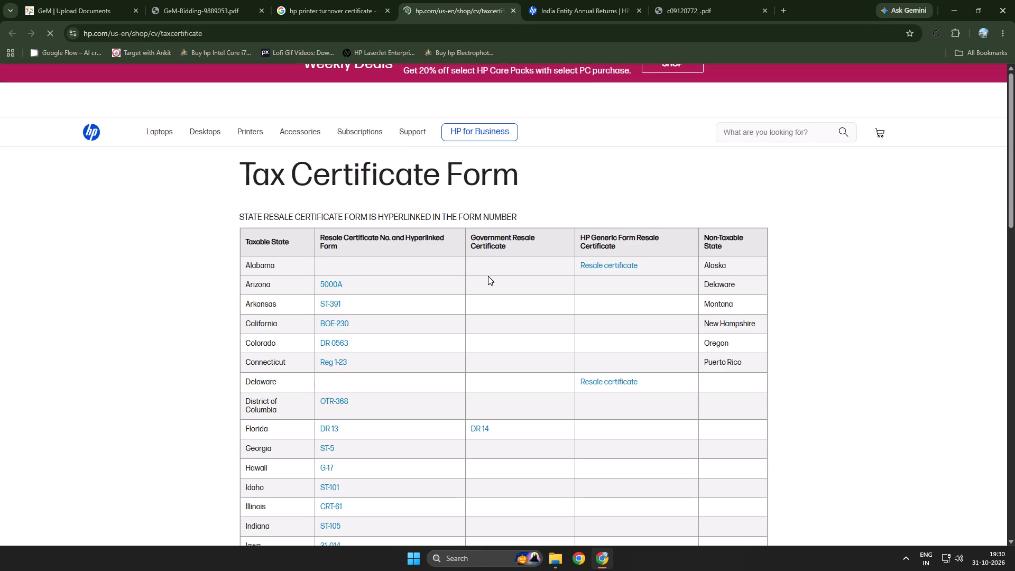
{"action": "scroll", "coordinate": [450, 334], "scroll_direction": "down", "scroll_amount": 6}
{"action": "scroll", "coordinate": [356, 361], "scroll_direction": "down", "scroll_amount": 8}
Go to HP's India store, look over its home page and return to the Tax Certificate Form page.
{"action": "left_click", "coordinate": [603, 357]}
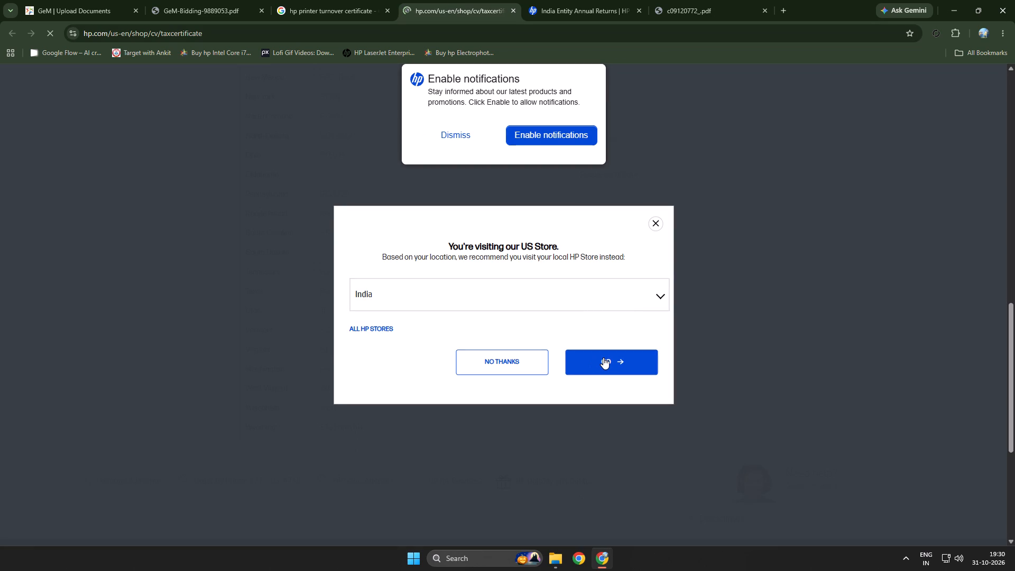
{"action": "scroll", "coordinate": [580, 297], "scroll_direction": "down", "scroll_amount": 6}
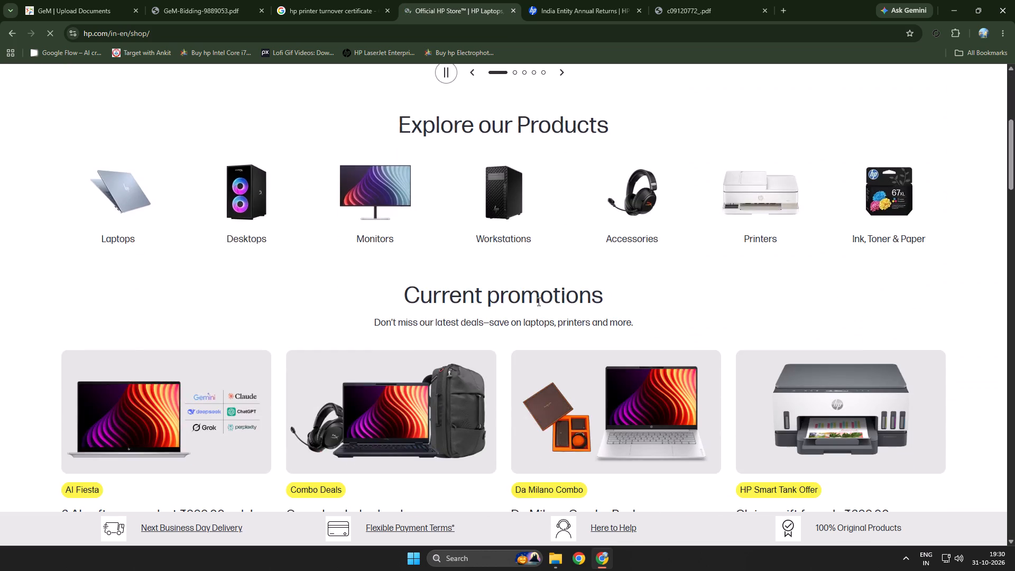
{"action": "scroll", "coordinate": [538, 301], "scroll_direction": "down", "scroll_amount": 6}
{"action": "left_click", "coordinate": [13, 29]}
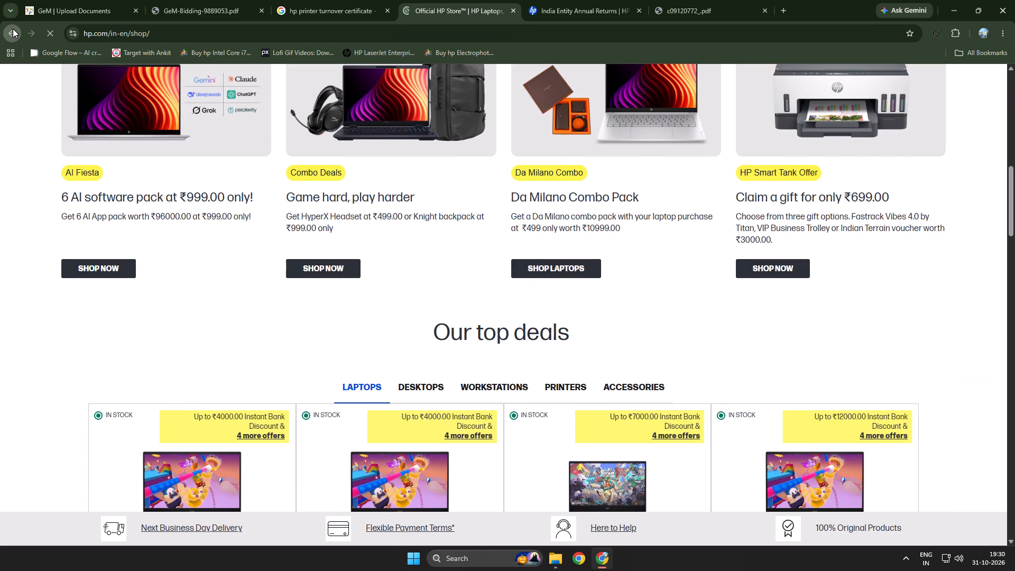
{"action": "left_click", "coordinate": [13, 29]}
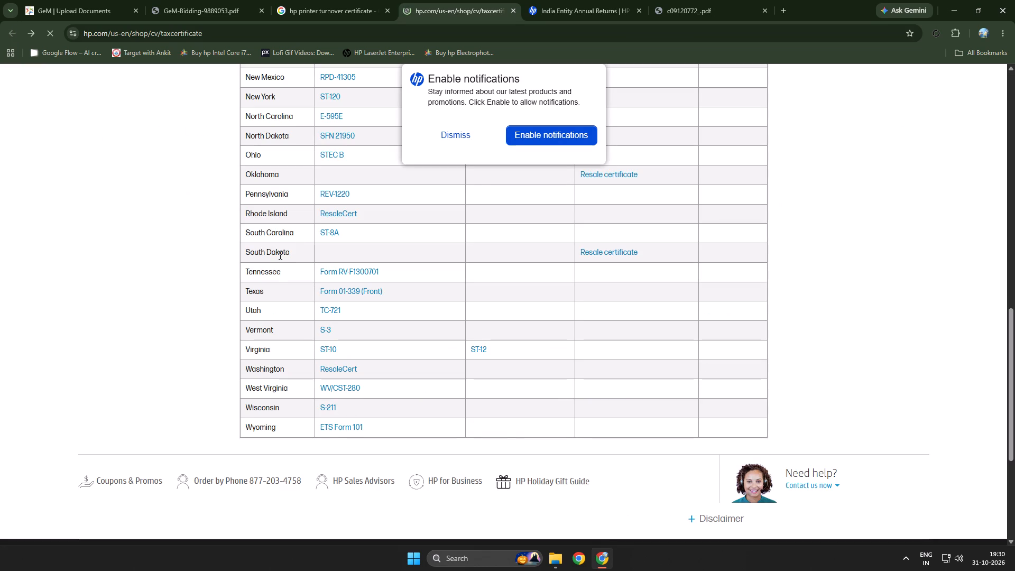
Dismiss the notifications prompt, check the Tax Certificate Form table for anything on turnover, and close the page.
{"action": "left_click", "coordinate": [455, 131]}
{"action": "scroll", "coordinate": [356, 187], "scroll_direction": "up", "scroll_amount": 5}
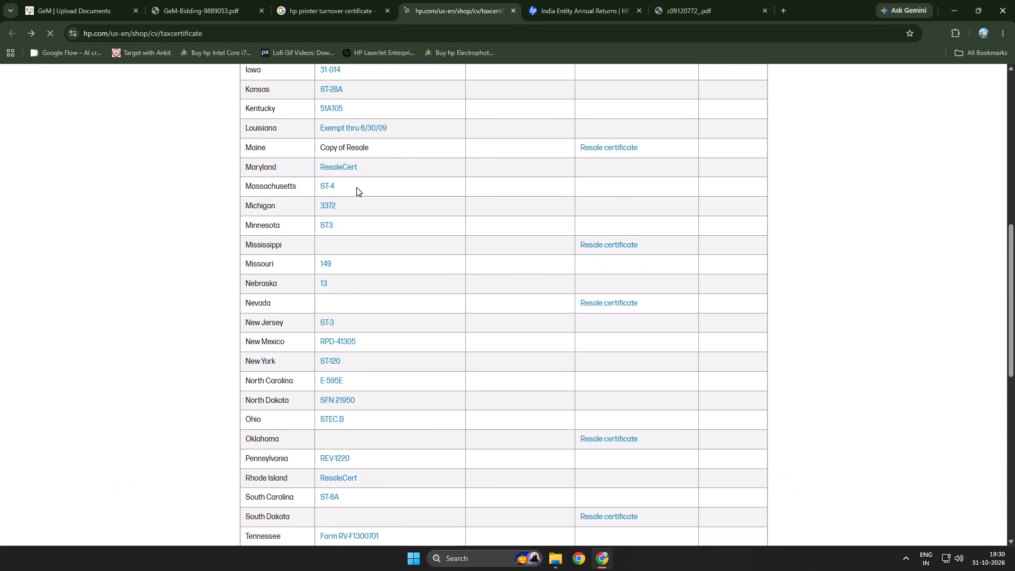
{"action": "scroll", "coordinate": [335, 340], "scroll_direction": "up", "scroll_amount": 5}
{"action": "scroll", "coordinate": [329, 223], "scroll_direction": "up", "scroll_amount": 5}
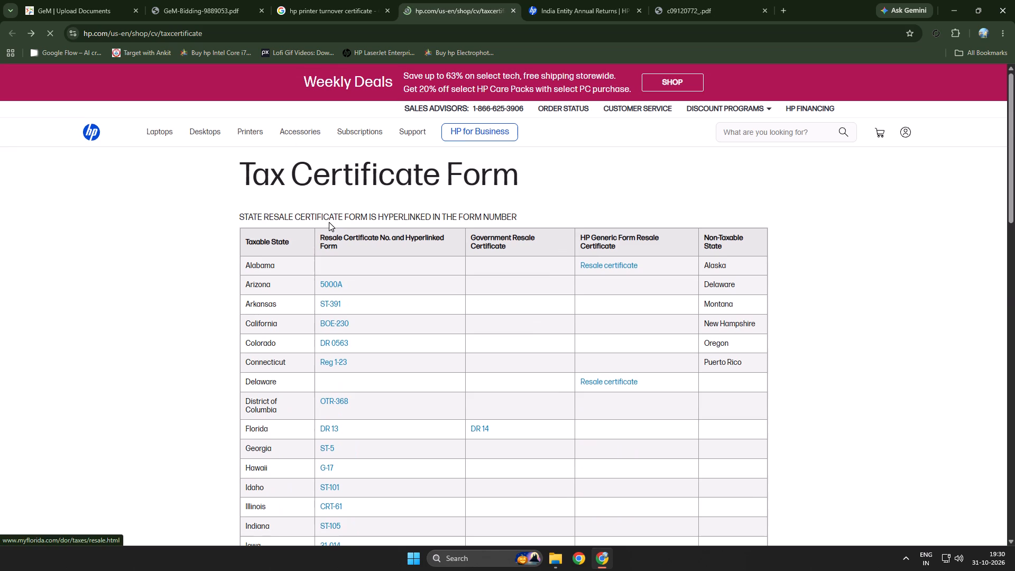
{"action": "scroll", "coordinate": [342, 283], "scroll_direction": "down", "scroll_amount": 7}
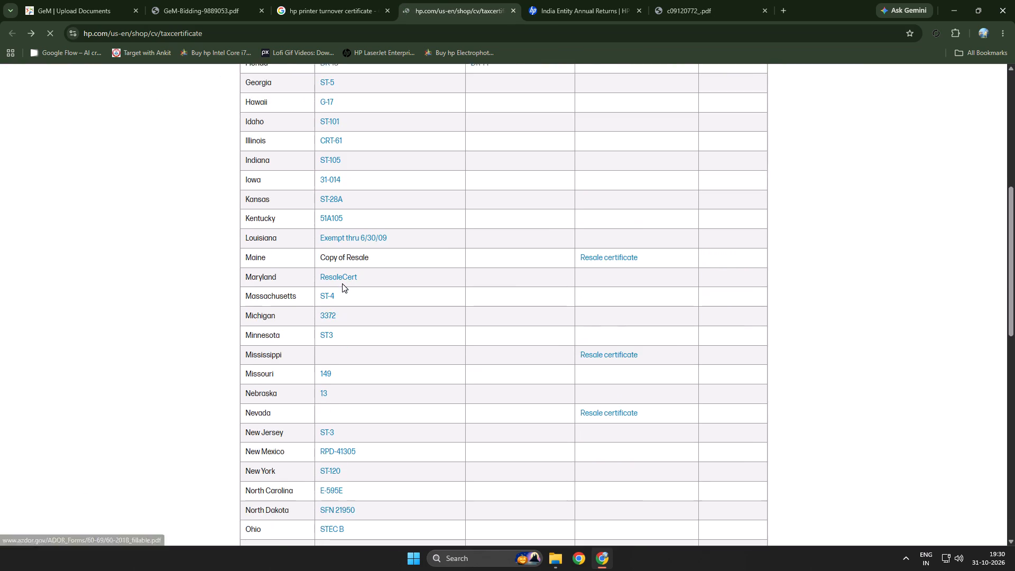
{"action": "scroll", "coordinate": [342, 283], "scroll_direction": "down", "scroll_amount": 6}
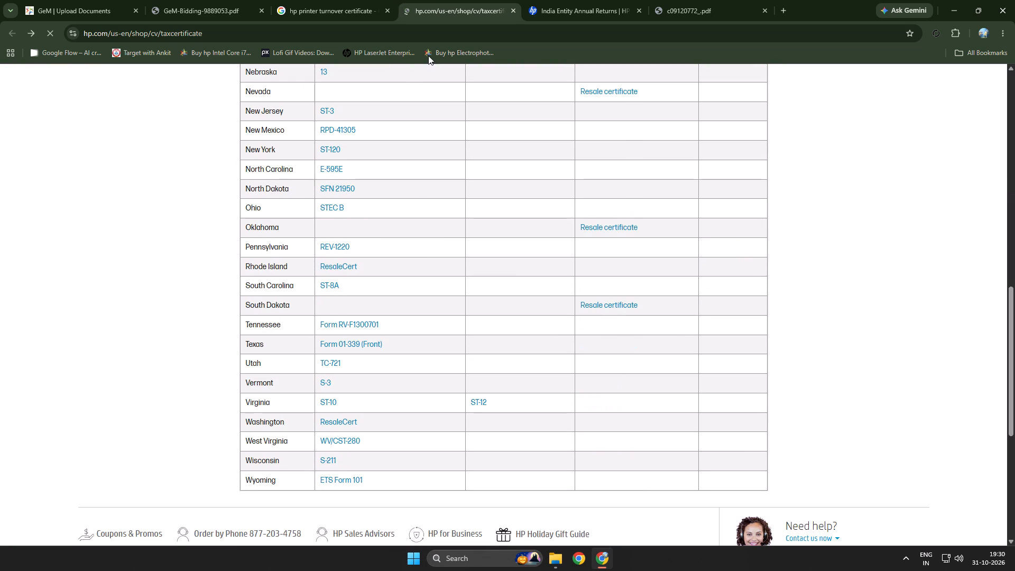
{"action": "left_click", "coordinate": [506, 7]}
{"action": "left_click", "coordinate": [509, 9]}
{"action": "left_click", "coordinate": [515, 11]}
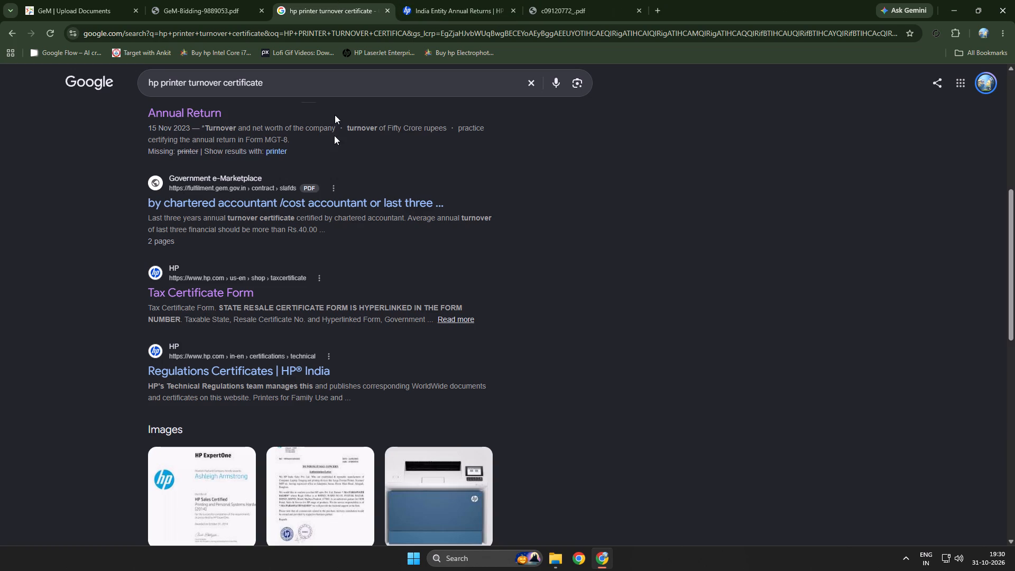
Open HP India's Regulations Certificates and Scribd's HP India Sales Financial Certificate in separate tabs, and look over the regulations page.
{"action": "scroll", "coordinate": [344, 279], "scroll_direction": "down", "scroll_amount": 4}
{"action": "left_click", "coordinate": [286, 155], "text": "ctrl"}
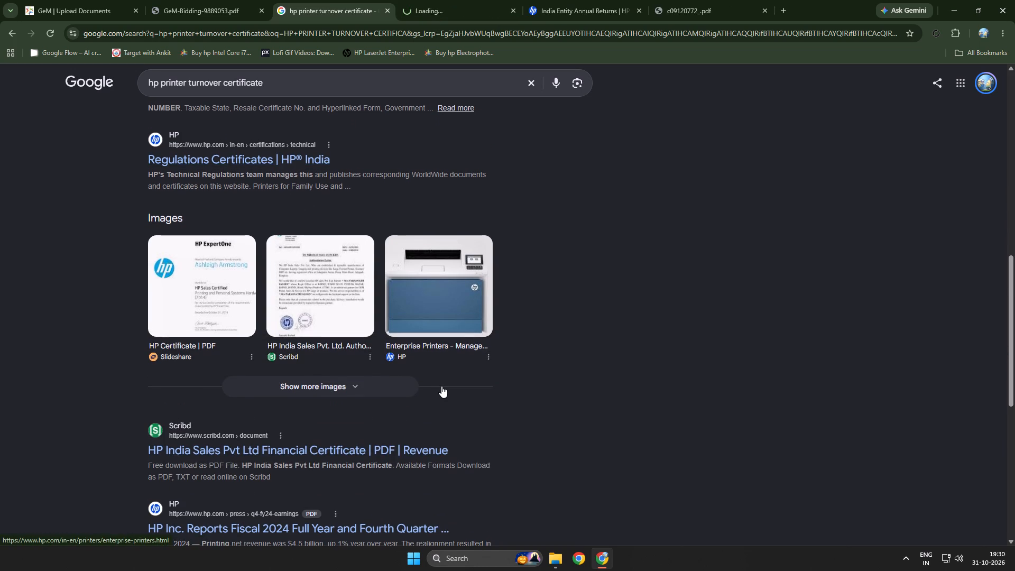
{"action": "scroll", "coordinate": [441, 386], "scroll_direction": "down", "scroll_amount": 2}
{"action": "left_click", "coordinate": [387, 344], "text": "ctrl"}
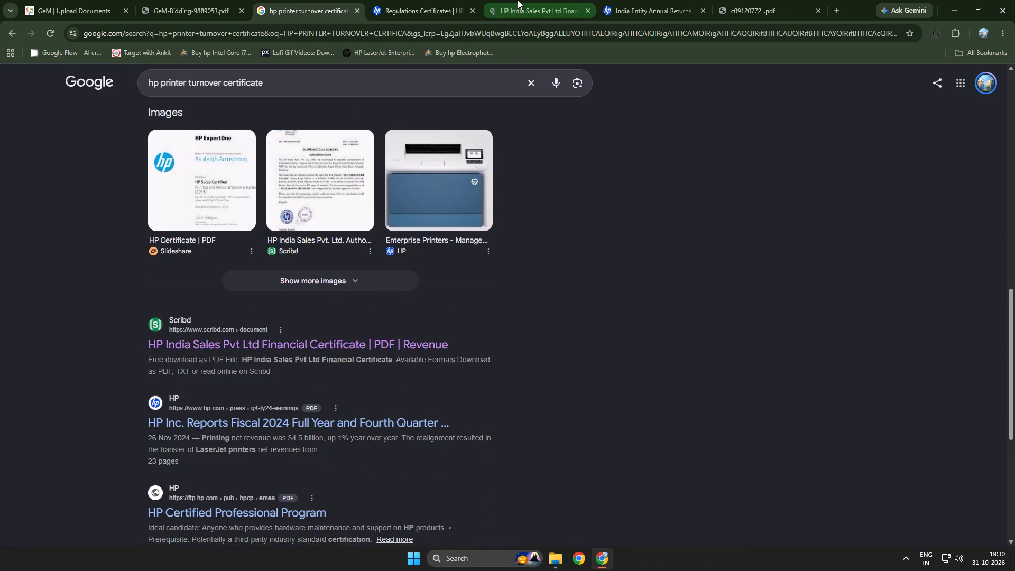
{"action": "left_click", "coordinate": [518, 0]}
{"action": "left_click", "coordinate": [392, 0]}
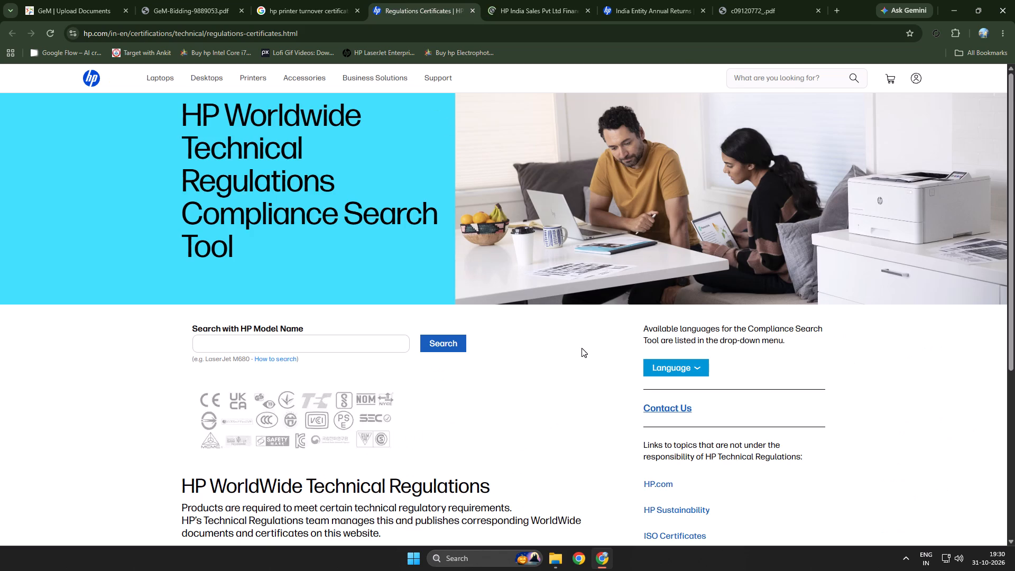
{"action": "scroll", "coordinate": [582, 350], "scroll_direction": "down", "scroll_amount": 6}
Examine the HP India Sales turnover certificate on Scribd, and close it and the India Entity Annual Returns page.
{"action": "left_click", "coordinate": [474, 0]}
{"action": "left_click", "coordinate": [502, 0]}
{"action": "scroll", "coordinate": [529, 271], "scroll_direction": "down", "scroll_amount": 4}
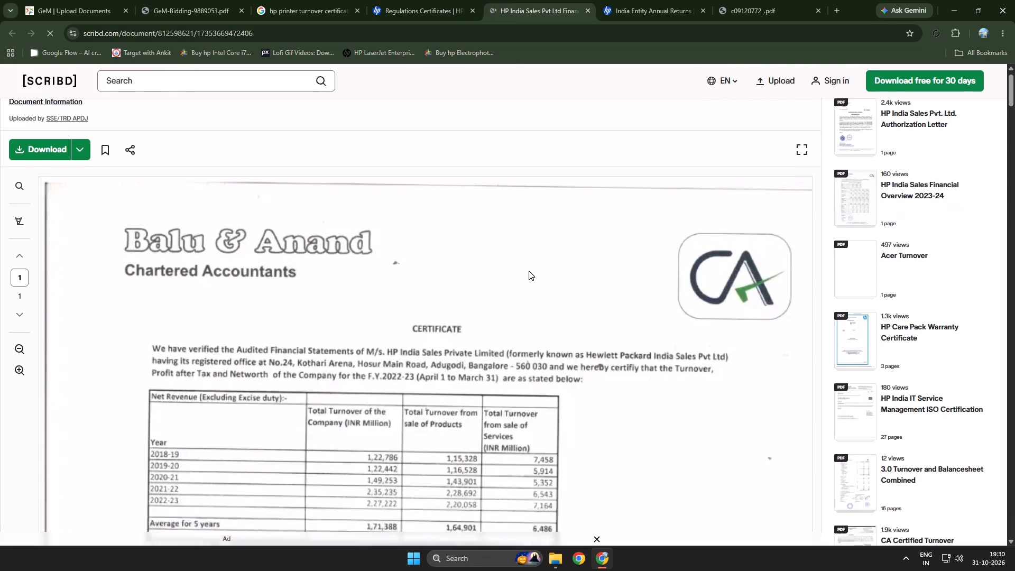
{"action": "scroll", "coordinate": [529, 271], "scroll_direction": "down", "scroll_amount": 7}
{"action": "scroll", "coordinate": [542, 252], "scroll_direction": "up", "scroll_amount": 6}
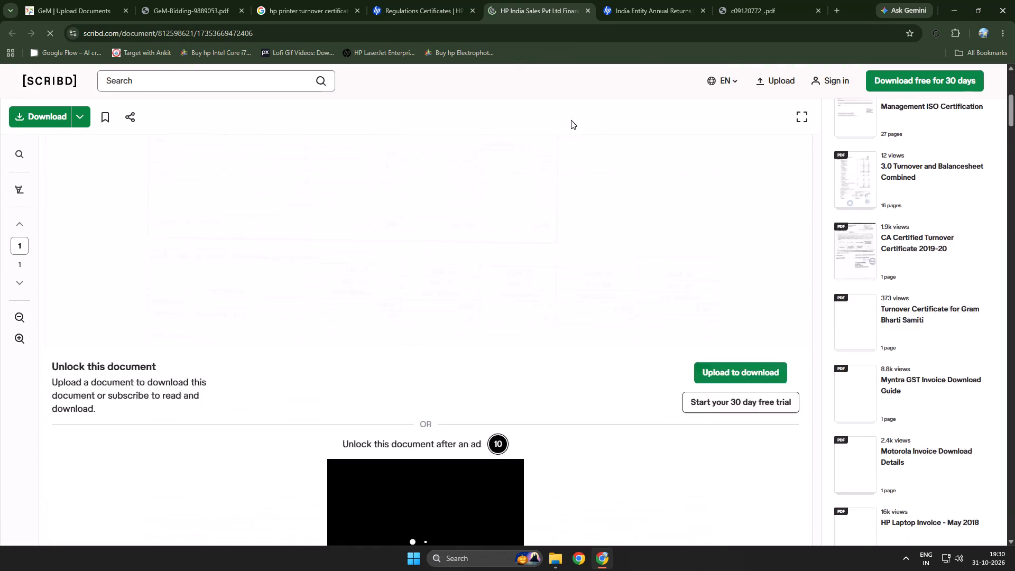
{"action": "left_click", "coordinate": [581, 10]}
{"action": "left_click", "coordinate": [588, 9]}
{"action": "left_click", "coordinate": [585, 12]}
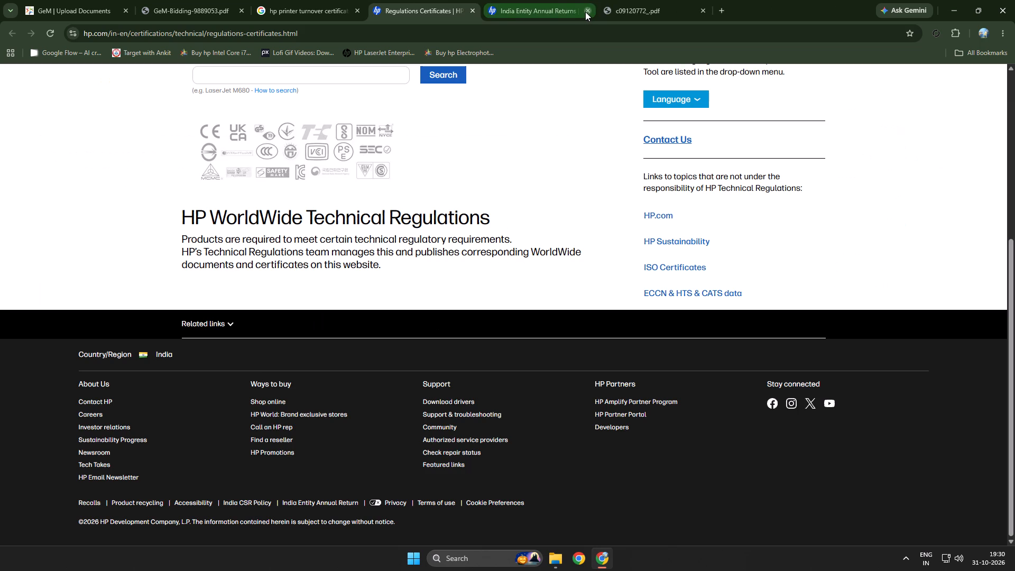
Open the related searches "HP ISO 9001 certificate pdf download" and "Hp printer turnover certificate online" in separate tabs.
{"action": "left_click", "coordinate": [426, 0]}
{"action": "left_click", "coordinate": [339, 0]}
{"action": "scroll", "coordinate": [391, 269], "scroll_direction": "down", "scroll_amount": 5}
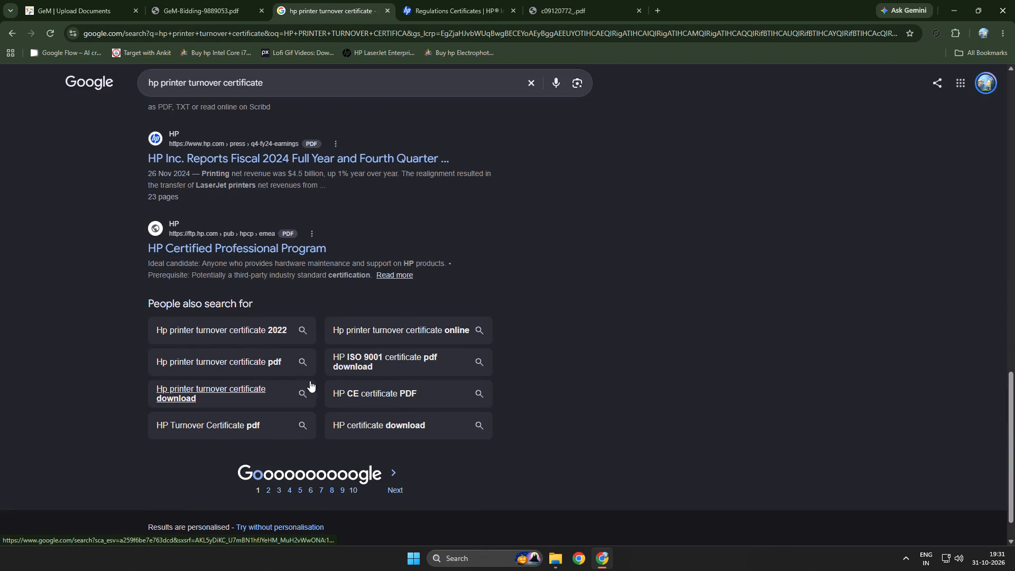
{"action": "left_click", "coordinate": [382, 358], "text": "ctrl"}
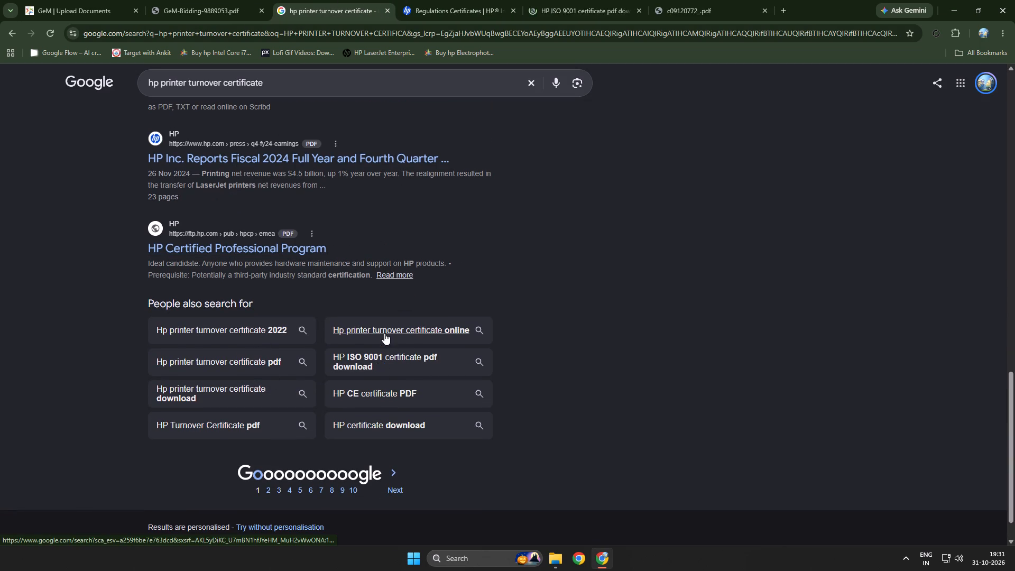
{"action": "left_click", "coordinate": [384, 333], "text": "ctrl"}
{"action": "left_click", "coordinate": [650, 0]}
{"action": "left_click", "coordinate": [541, 0]}
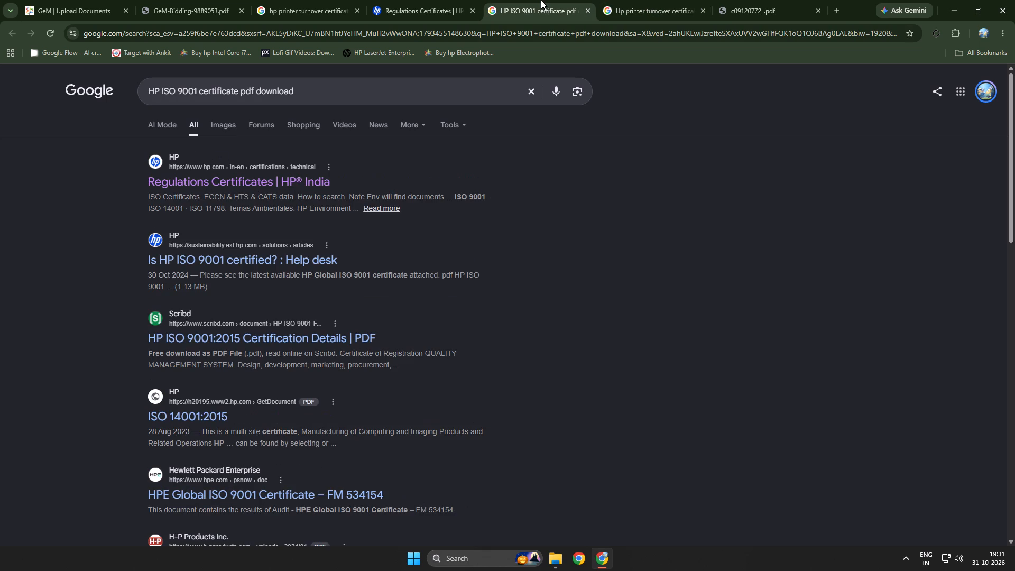
Open the "Is HP ISO 9001 certified?" and ISO 14001:2015 results in separate tabs and view the ISO 14001:2015 certificate.
{"action": "left_click", "coordinate": [245, 262], "text": "ctrl"}
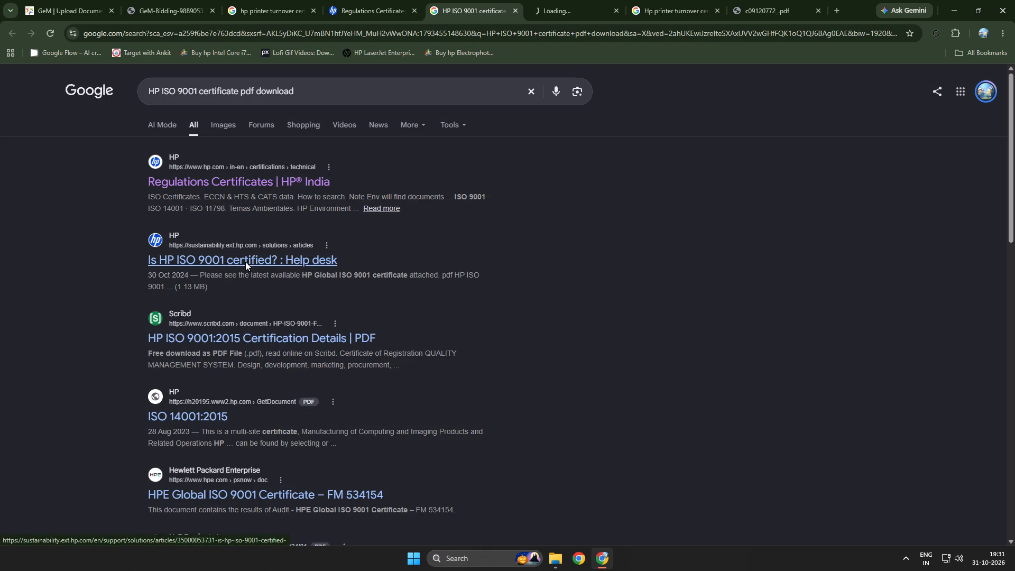
{"action": "left_click", "coordinate": [221, 419], "text": "ctrl"}
{"action": "left_click", "coordinate": [599, 0]}
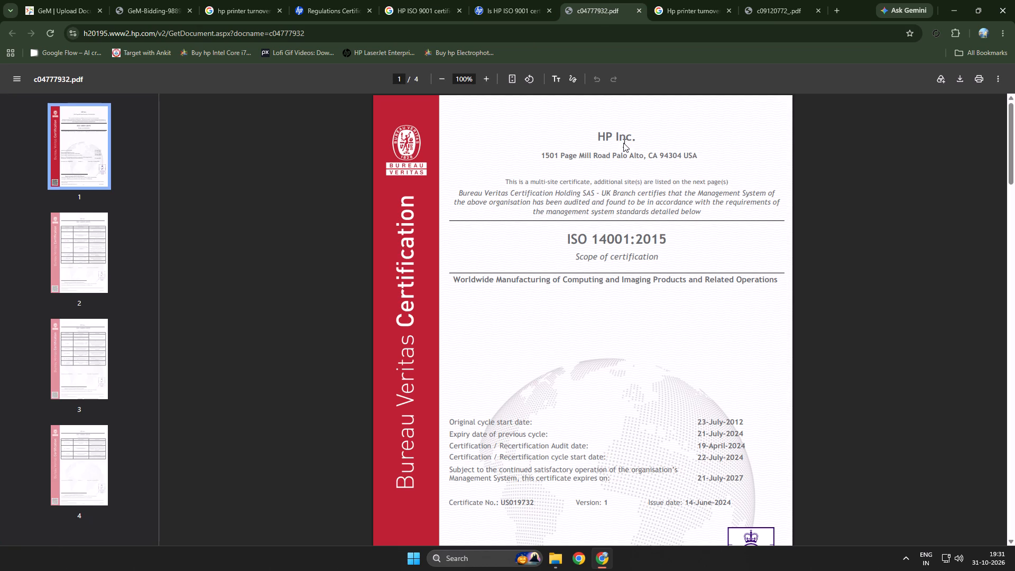
{"action": "scroll", "coordinate": [697, 194], "scroll_direction": "down", "scroll_amount": 1}
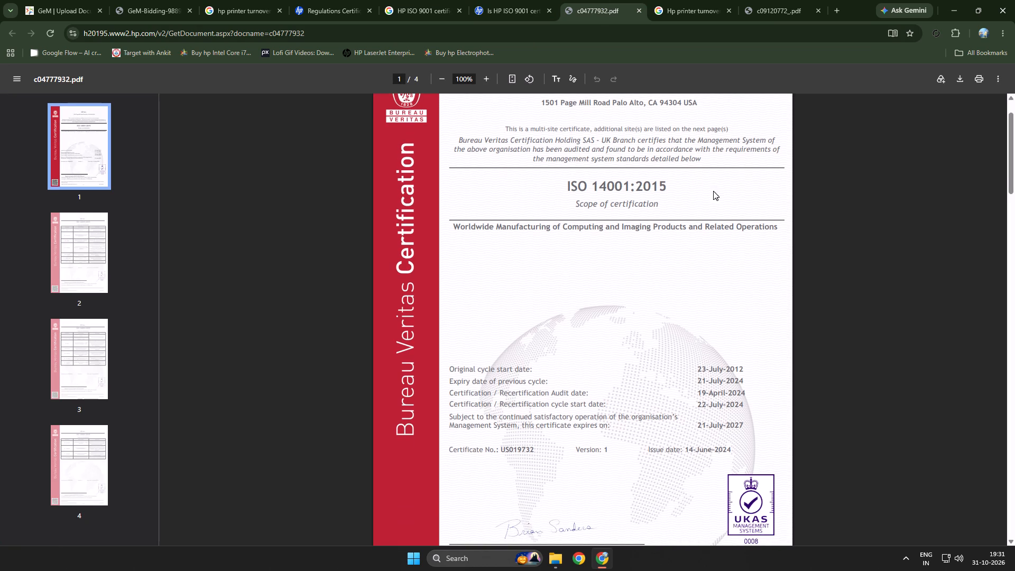
Download the ISO 14001:2015 certificate to the Downloads folder as "ISO HP CERTIFICATE".
{"action": "left_click", "coordinate": [962, 74]}
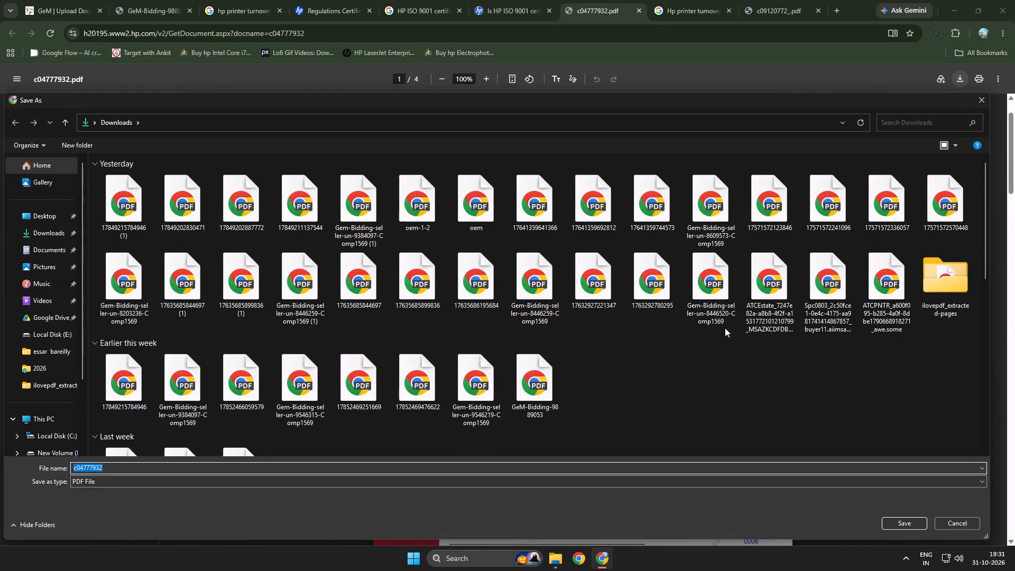
{"action": "type", "text": "ISO HP CERTTI"}
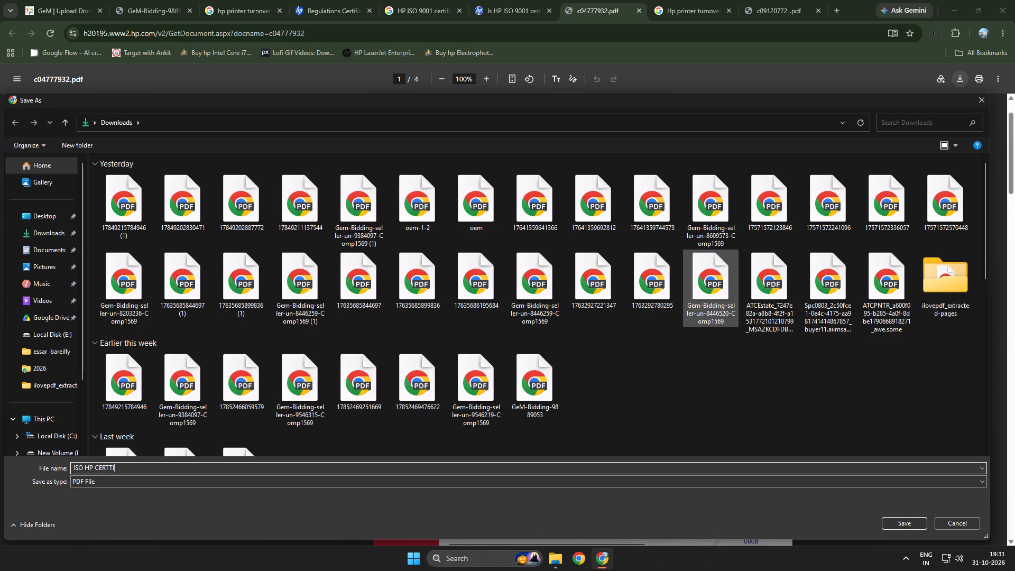
{"action": "key", "text": "BackSpace"}
{"action": "key", "text": "BackSpace"}
{"action": "type", "text": "IFICATE"}
{"action": "key", "text": "Return"}
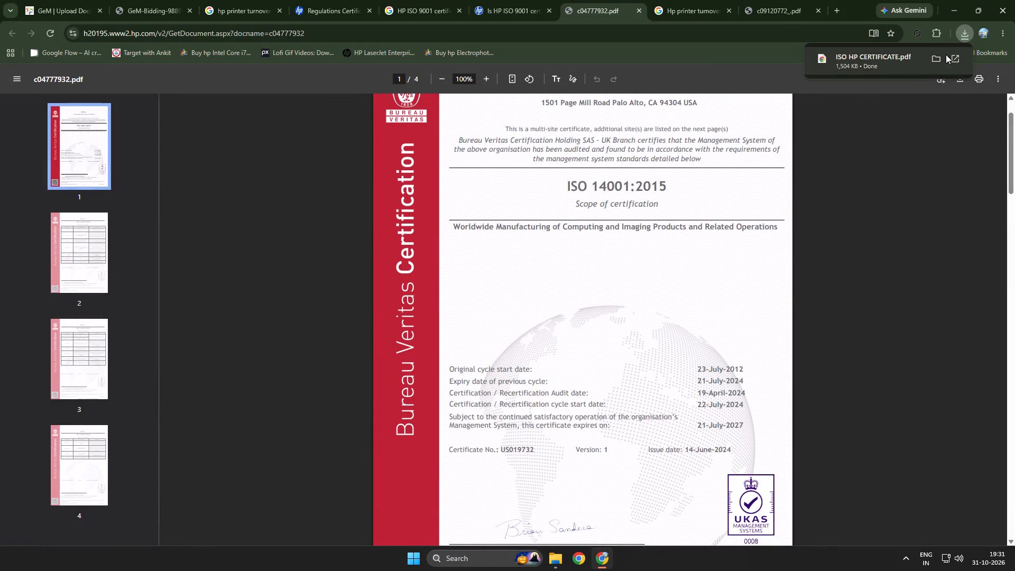
Move the ISO HP CERTIFICATE PDF from Downloads into the "essar bareilly" desktop folder.
{"action": "left_click", "coordinate": [934, 60]}
{"action": "key", "text": "ctrl+c"}
{"action": "key", "text": "ctrl+x"}
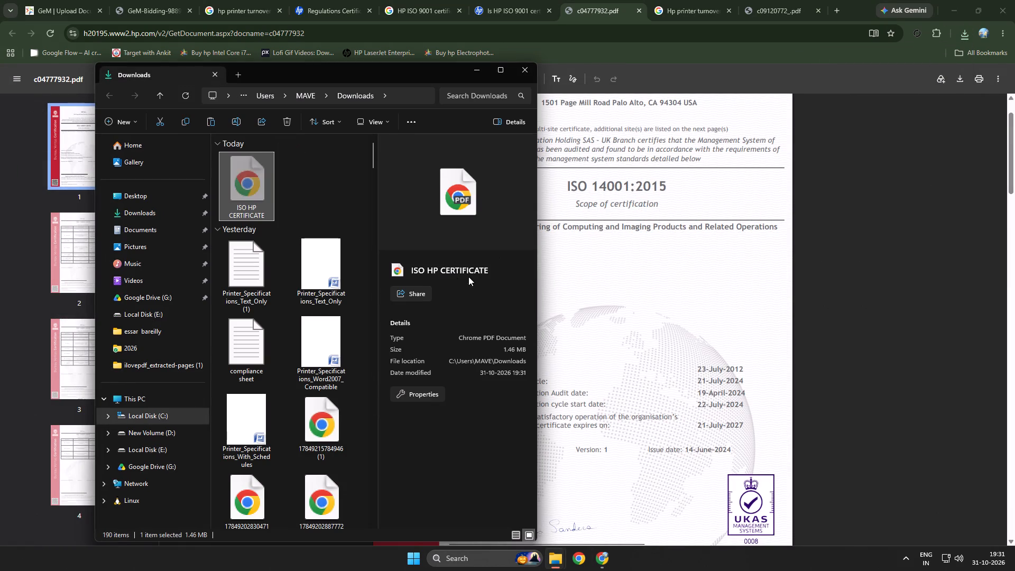
{"action": "left_click", "coordinate": [1014, 570]}
{"action": "double_click", "coordinate": [970, 8]}
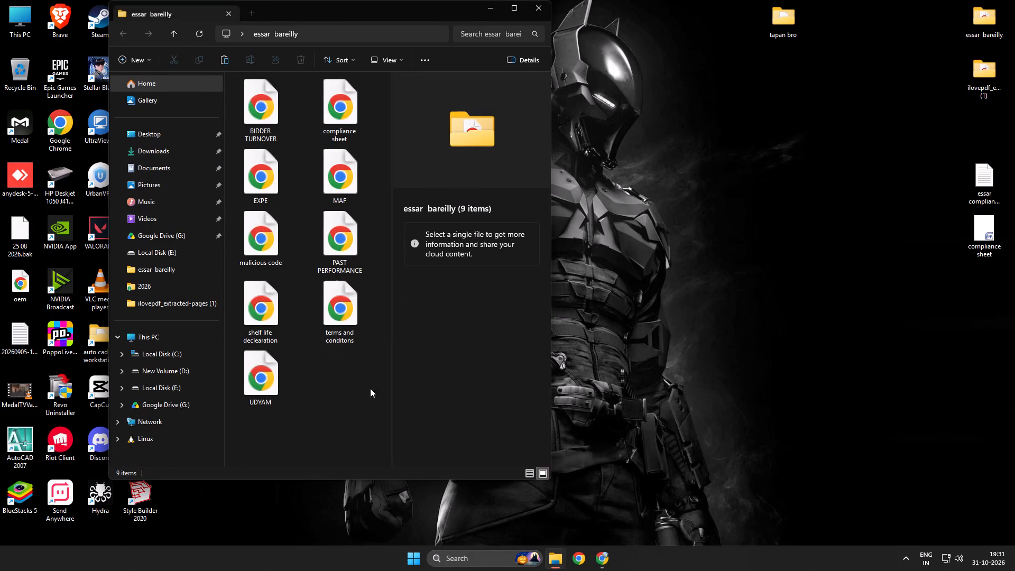
{"action": "left_click", "coordinate": [317, 398]}
{"action": "key", "text": "ctrl+v"}
Switch back to the browser and close the "Hp printer turnover" search tab and the ISO 14001:2015 certificate tab.
{"action": "left_click", "coordinate": [607, 565]}
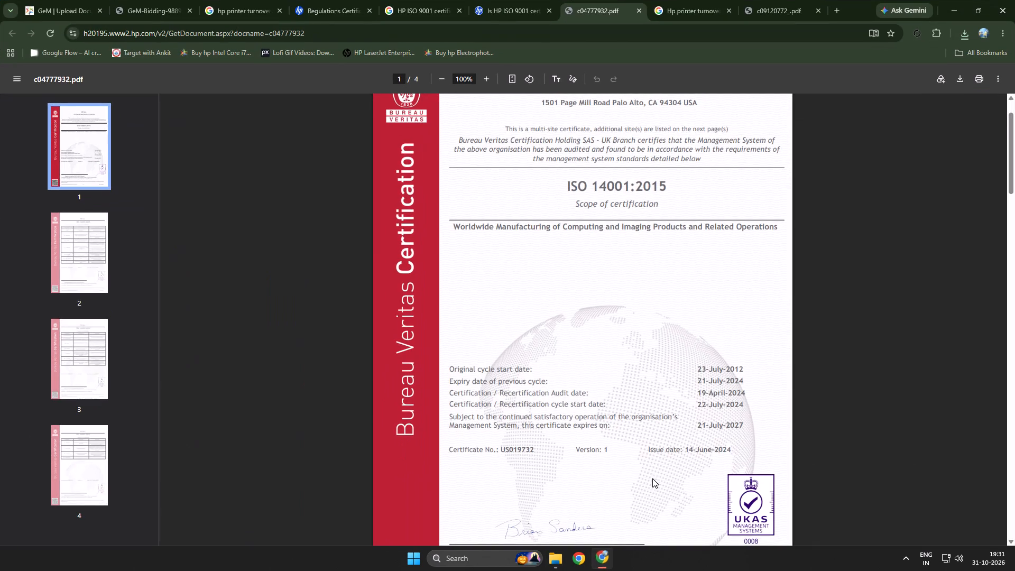
{"action": "left_click", "coordinate": [677, 0]}
{"action": "left_click", "coordinate": [754, 5]}
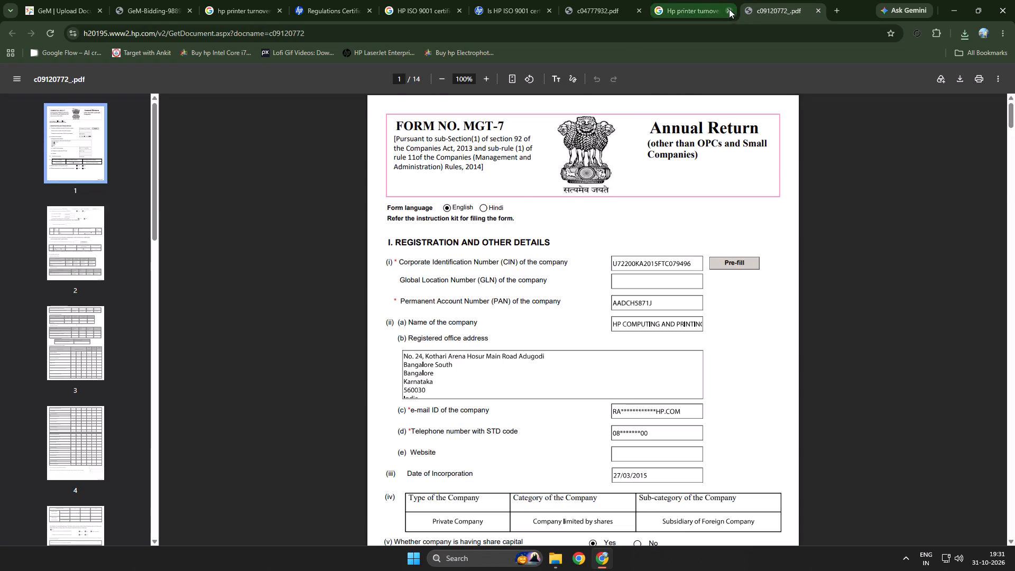
{"action": "left_click", "coordinate": [728, 9]}
{"action": "left_click", "coordinate": [600, 0]}
{"action": "left_click", "coordinate": [635, 8]}
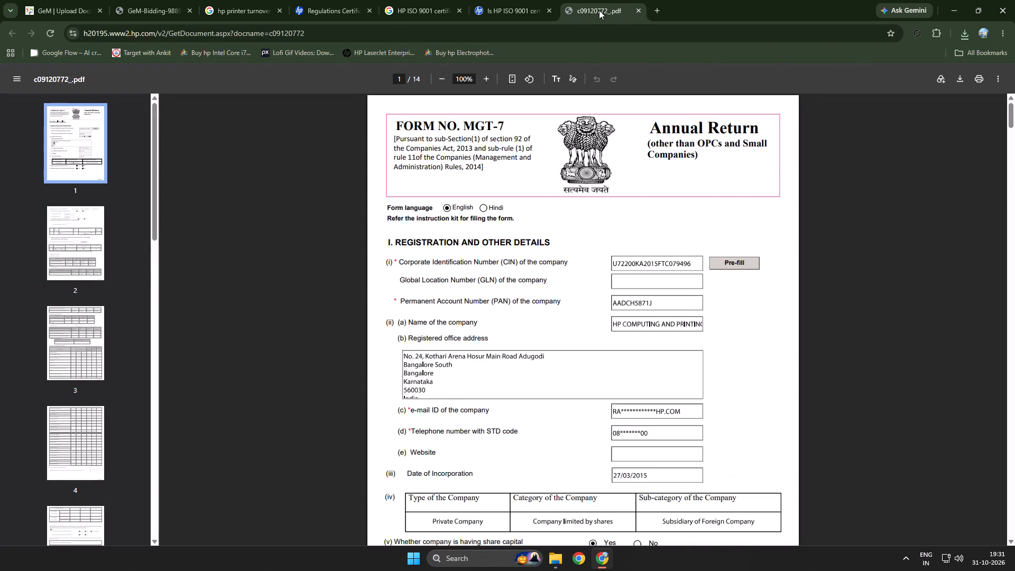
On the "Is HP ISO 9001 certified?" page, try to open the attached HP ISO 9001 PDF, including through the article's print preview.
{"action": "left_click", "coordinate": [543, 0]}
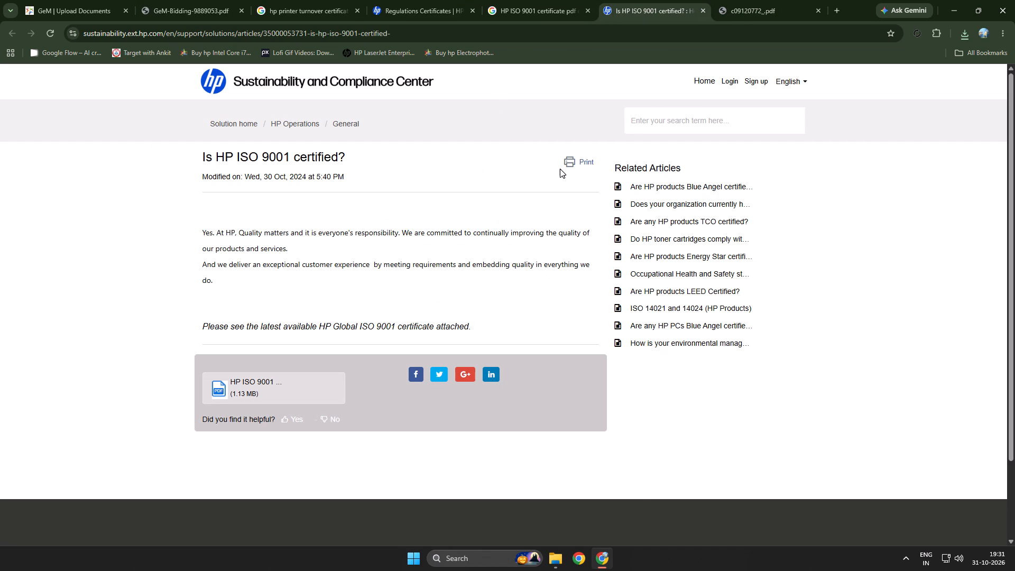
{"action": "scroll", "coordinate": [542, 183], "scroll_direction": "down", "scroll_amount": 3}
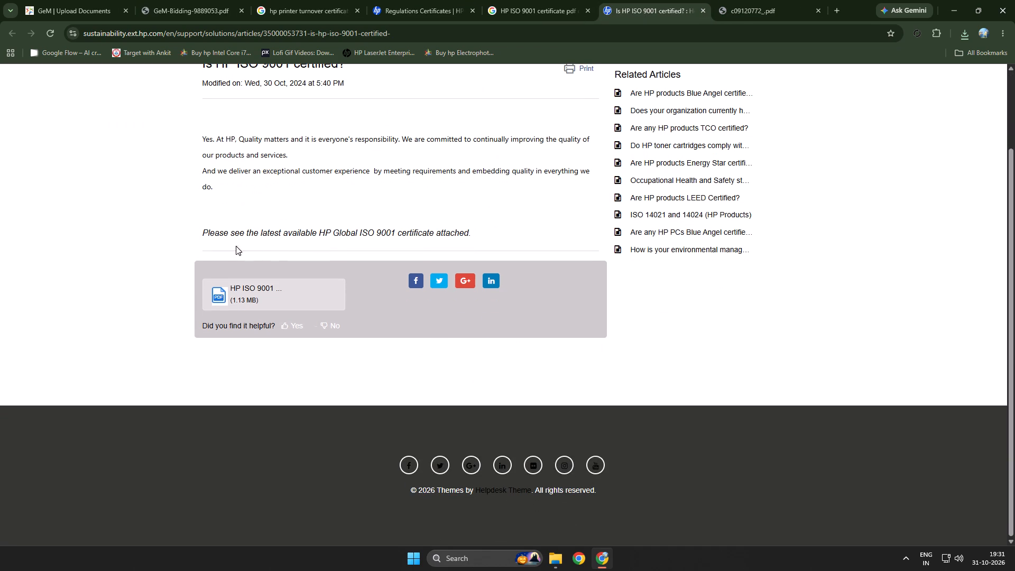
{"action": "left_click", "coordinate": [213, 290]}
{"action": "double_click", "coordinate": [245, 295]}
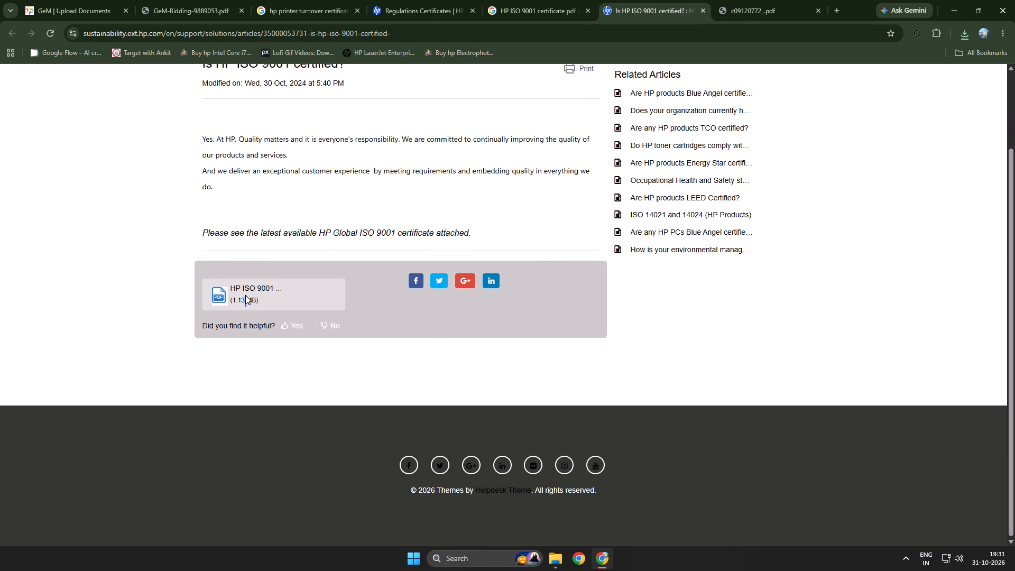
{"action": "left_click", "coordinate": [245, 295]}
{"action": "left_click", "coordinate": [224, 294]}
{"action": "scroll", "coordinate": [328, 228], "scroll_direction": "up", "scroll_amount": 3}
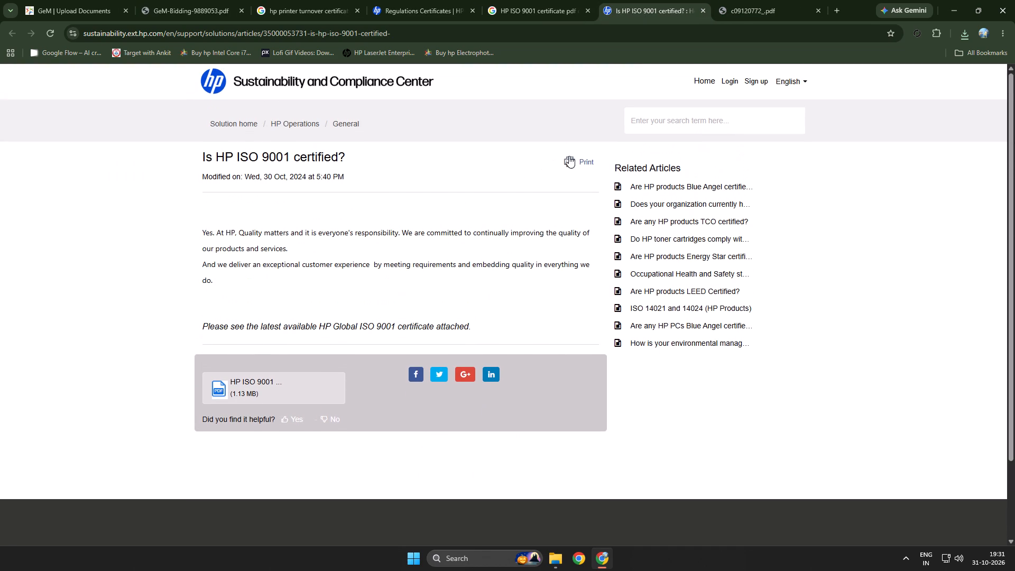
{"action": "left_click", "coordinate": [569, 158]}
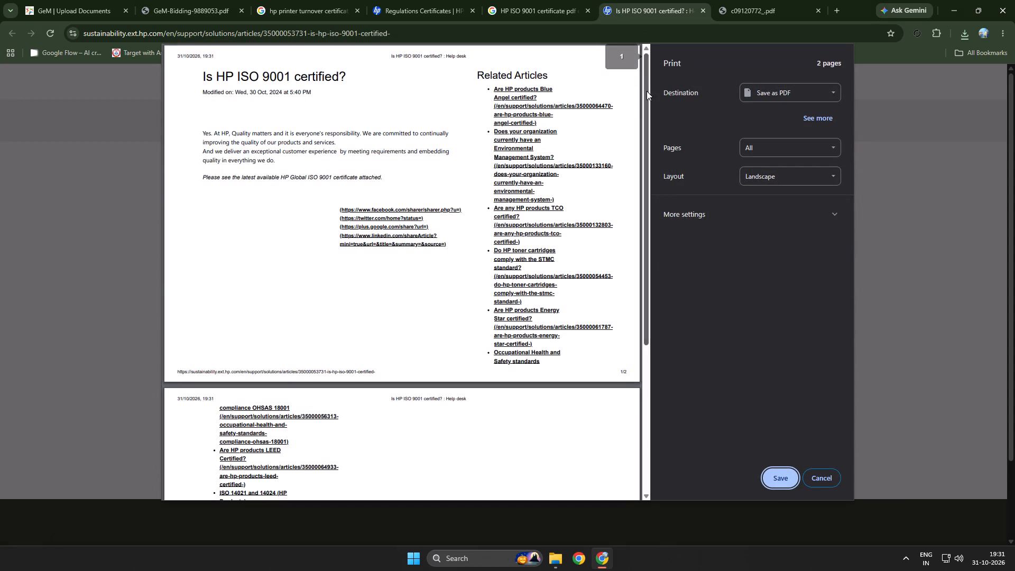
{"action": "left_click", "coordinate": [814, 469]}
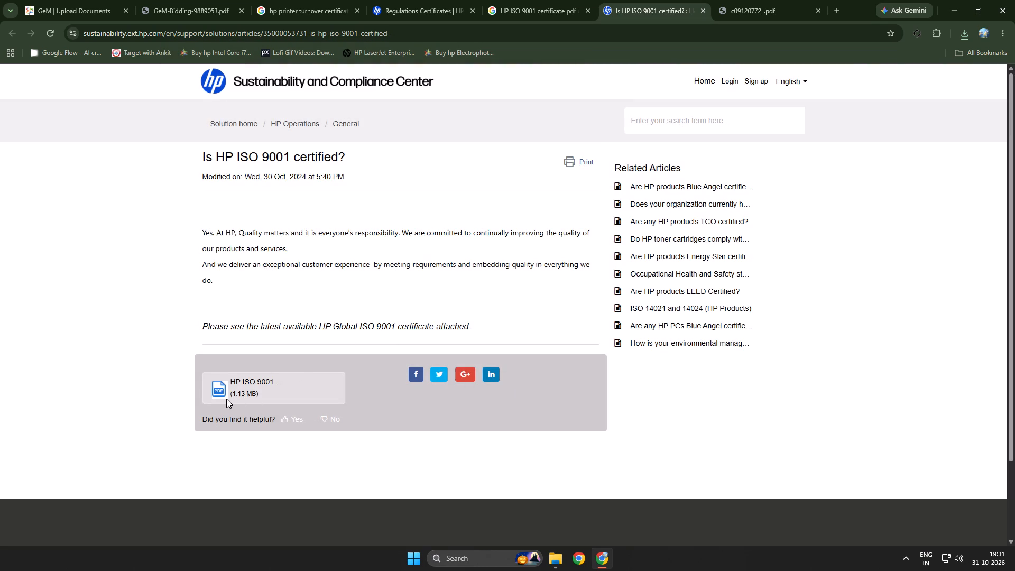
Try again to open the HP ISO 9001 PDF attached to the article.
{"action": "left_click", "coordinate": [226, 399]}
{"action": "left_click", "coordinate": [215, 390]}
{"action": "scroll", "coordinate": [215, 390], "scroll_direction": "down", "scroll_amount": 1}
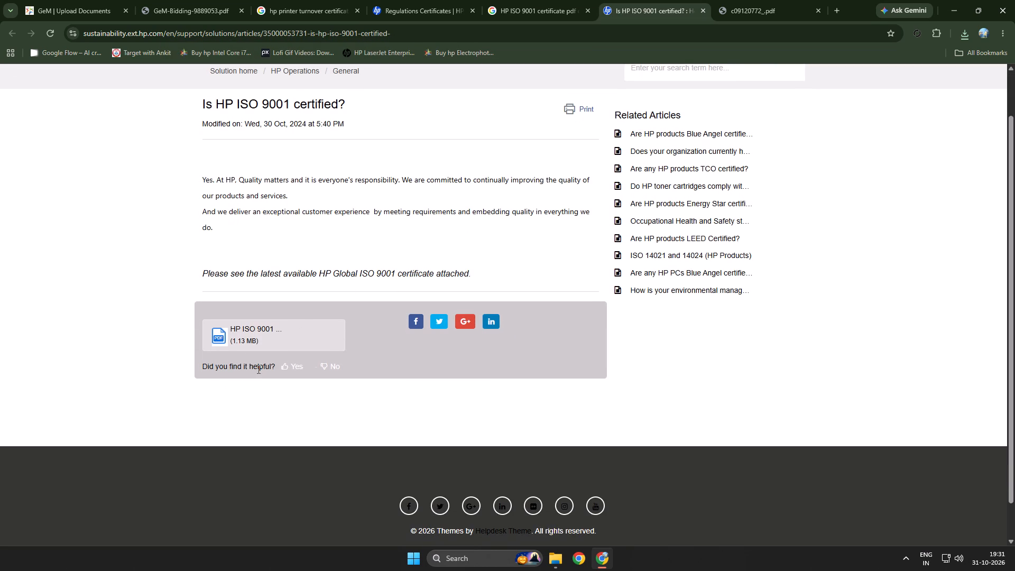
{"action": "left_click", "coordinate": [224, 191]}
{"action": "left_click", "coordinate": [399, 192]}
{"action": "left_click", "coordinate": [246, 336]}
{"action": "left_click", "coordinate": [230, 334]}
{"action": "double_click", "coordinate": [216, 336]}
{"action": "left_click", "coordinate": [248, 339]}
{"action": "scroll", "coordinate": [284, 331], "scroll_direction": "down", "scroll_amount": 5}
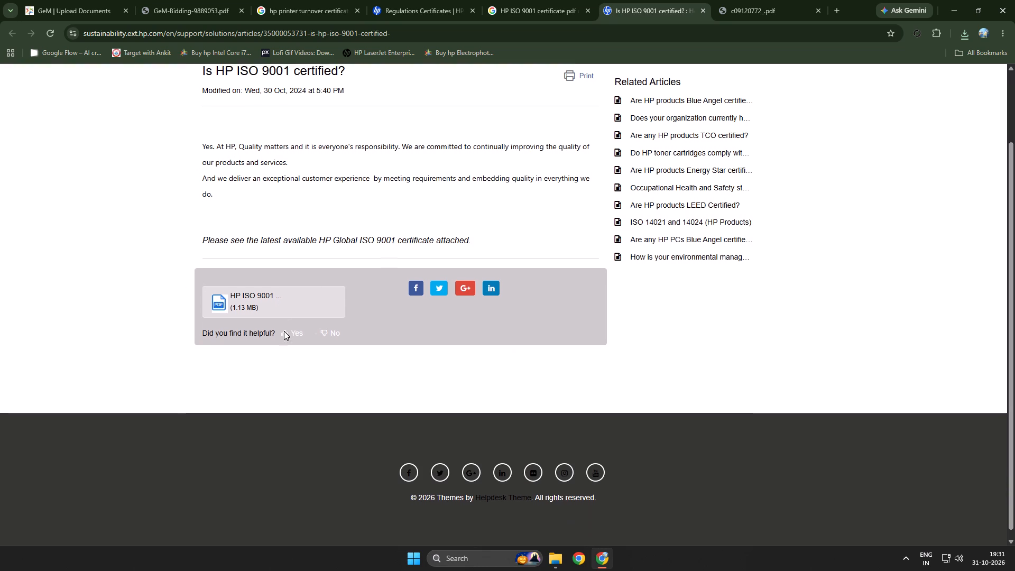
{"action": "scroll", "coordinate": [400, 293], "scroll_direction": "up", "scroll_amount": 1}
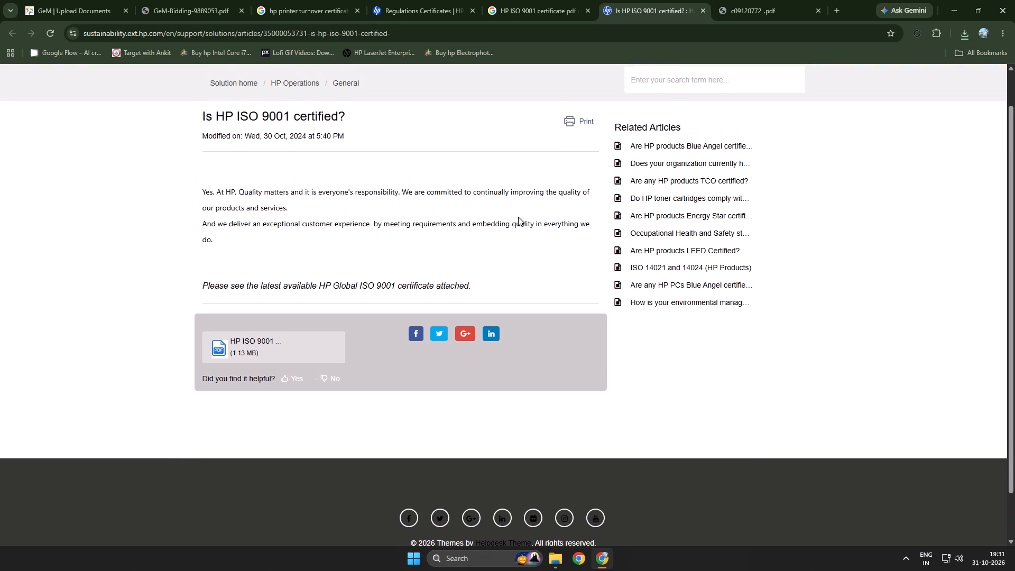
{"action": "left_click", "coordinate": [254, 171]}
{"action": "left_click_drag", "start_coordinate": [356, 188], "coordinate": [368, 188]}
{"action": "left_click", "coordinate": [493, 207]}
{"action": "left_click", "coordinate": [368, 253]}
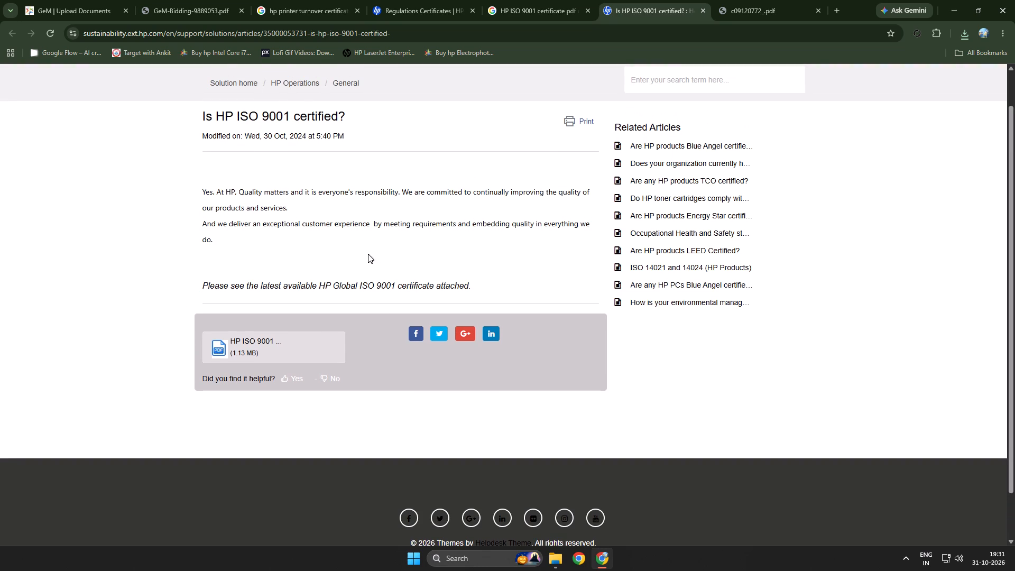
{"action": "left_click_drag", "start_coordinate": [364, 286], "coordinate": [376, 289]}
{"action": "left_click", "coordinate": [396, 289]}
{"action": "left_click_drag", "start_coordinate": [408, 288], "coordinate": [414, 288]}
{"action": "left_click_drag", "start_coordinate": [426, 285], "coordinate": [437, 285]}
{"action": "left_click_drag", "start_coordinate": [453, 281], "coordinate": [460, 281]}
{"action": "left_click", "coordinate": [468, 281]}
Download the HP ISO 9001 PDF attached to the article, then open the downloaded certificate and look through its first pages.
{"action": "left_click", "coordinate": [236, 361]}
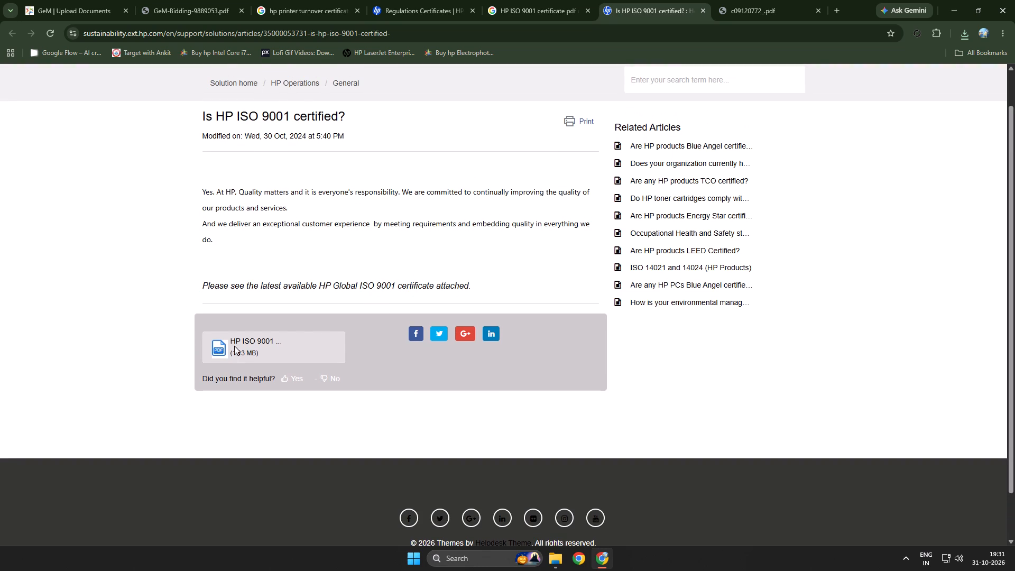
{"action": "left_click", "coordinate": [239, 344]}
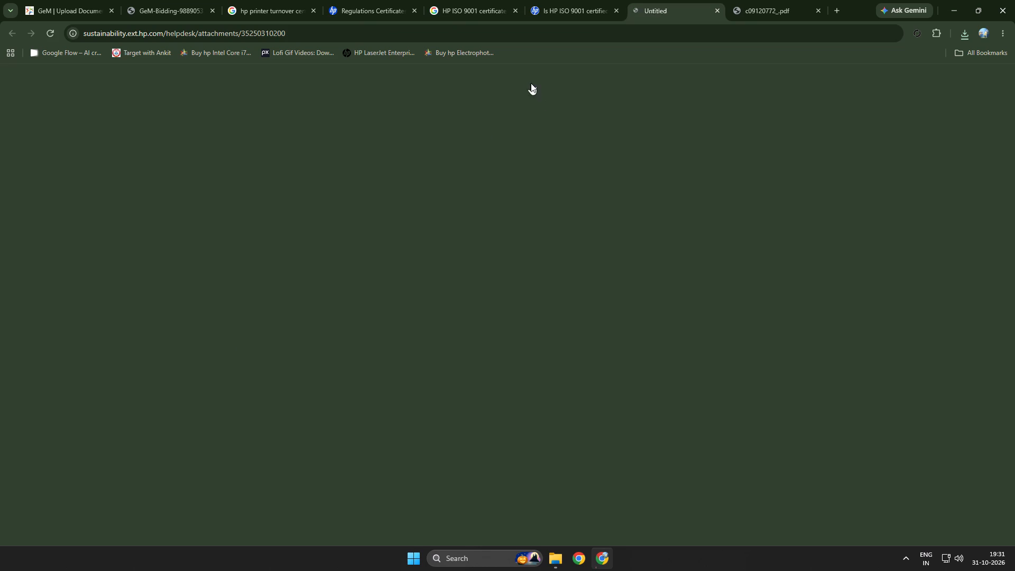
{"action": "left_click", "coordinate": [901, 53]}
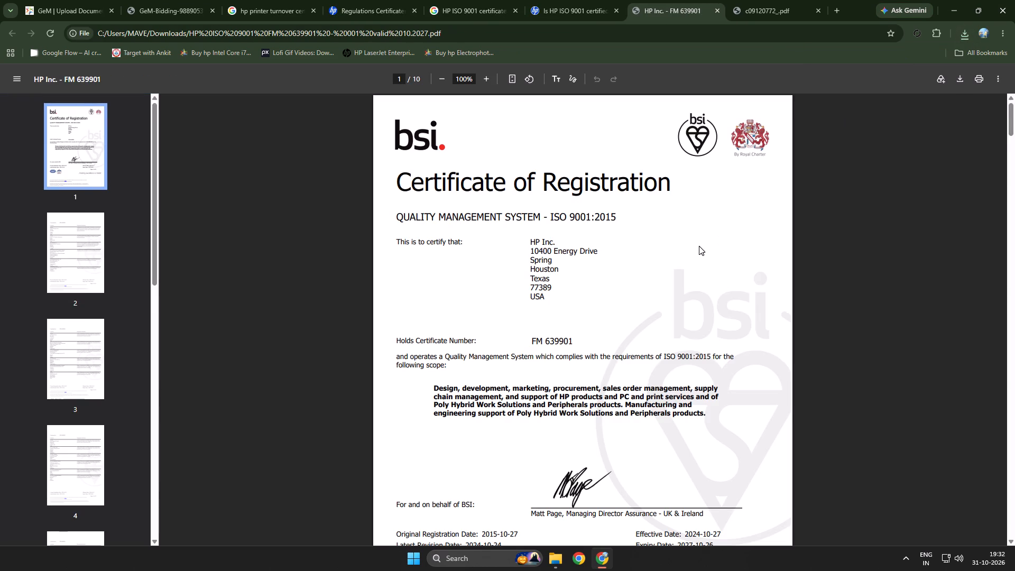
{"action": "scroll", "coordinate": [699, 246], "scroll_direction": "down", "scroll_amount": 2}
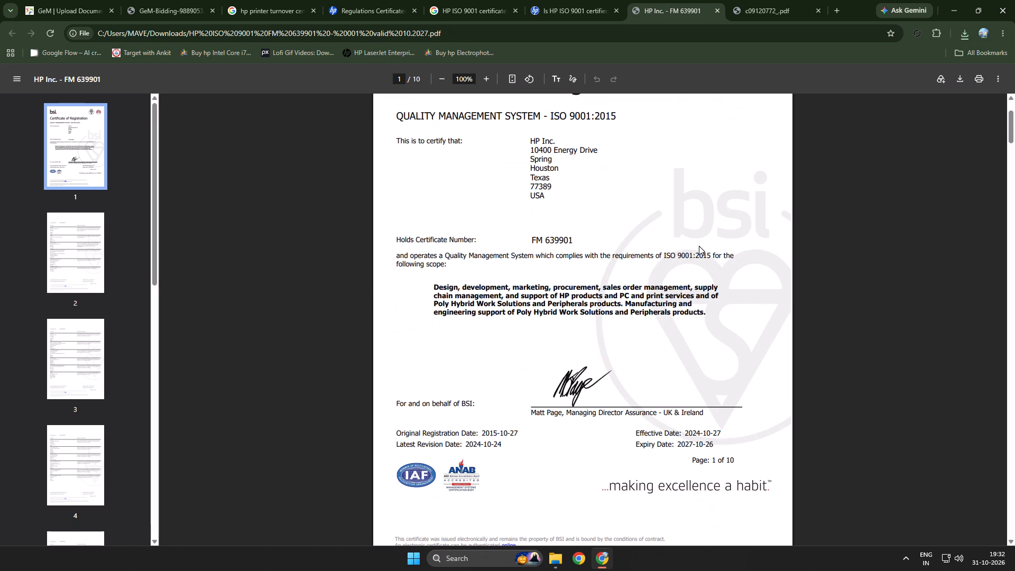
{"action": "scroll", "coordinate": [699, 246], "scroll_direction": "down", "scroll_amount": 4}
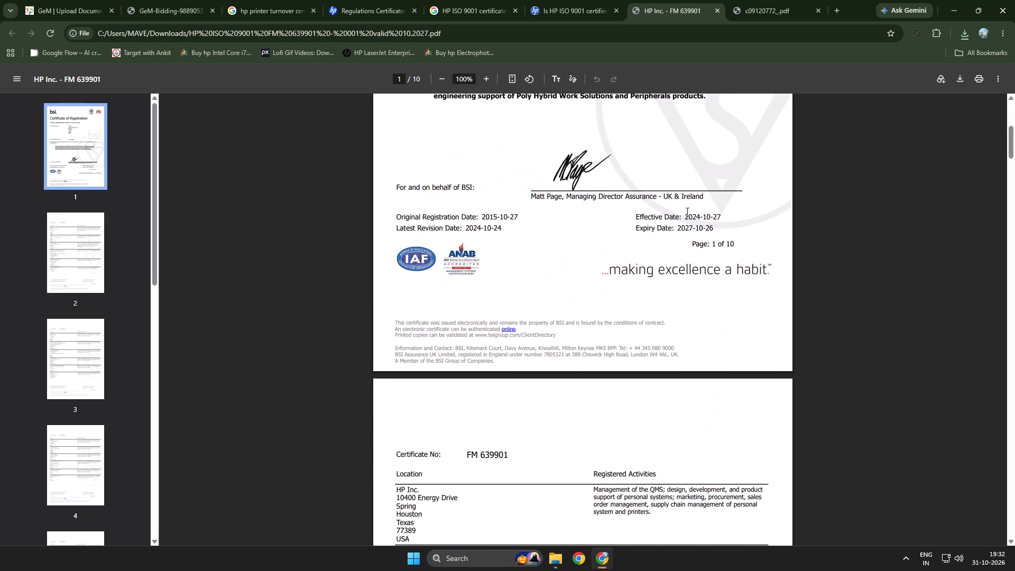
{"action": "scroll", "coordinate": [686, 209], "scroll_direction": "down", "scroll_amount": 13}
Close the ISO 9001 article, HP Inc. certificate, HP ISO 9001 search and Regulations Certificates tabs.
{"action": "left_click", "coordinate": [616, 10]}
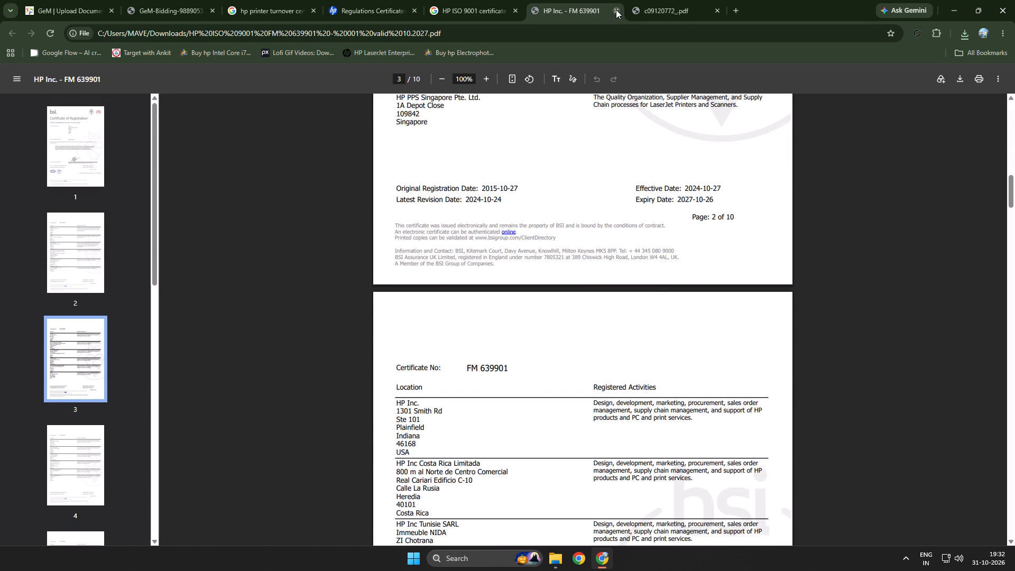
{"action": "left_click", "coordinate": [616, 10]}
{"action": "left_click", "coordinate": [514, 11]}
{"action": "left_click", "coordinate": [370, 3]}
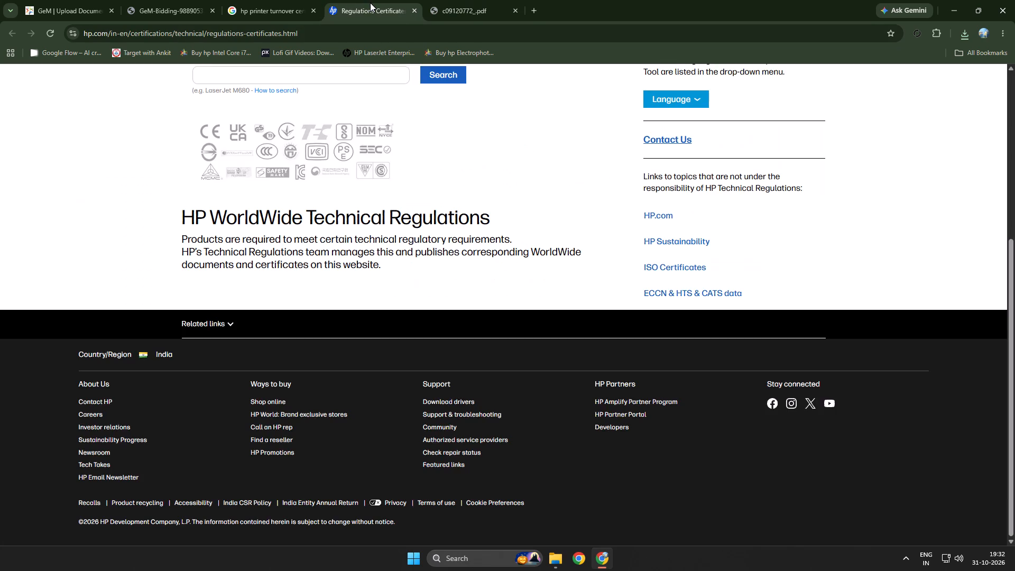
{"action": "scroll", "coordinate": [366, 70], "scroll_direction": "up", "scroll_amount": 1}
{"action": "left_click", "coordinate": [414, 8]}
From the "hp printer turnover certificate" results, open the related search "Hp printer turnover certificate download" in a separate tab.
{"action": "left_click", "coordinate": [270, 0]}
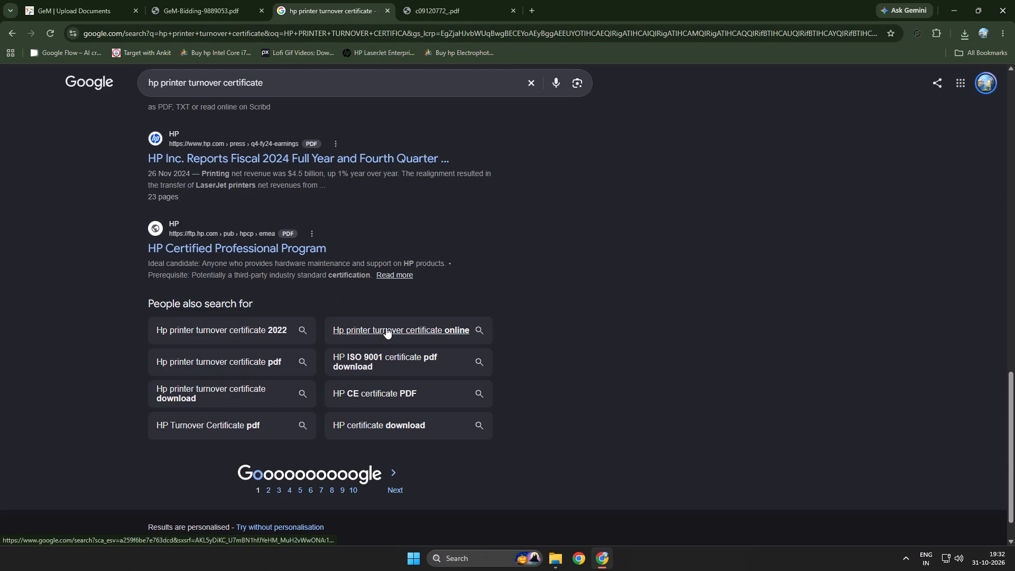
{"action": "left_click", "coordinate": [232, 391], "text": "ctrl"}
{"action": "left_click", "coordinate": [468, 0]}
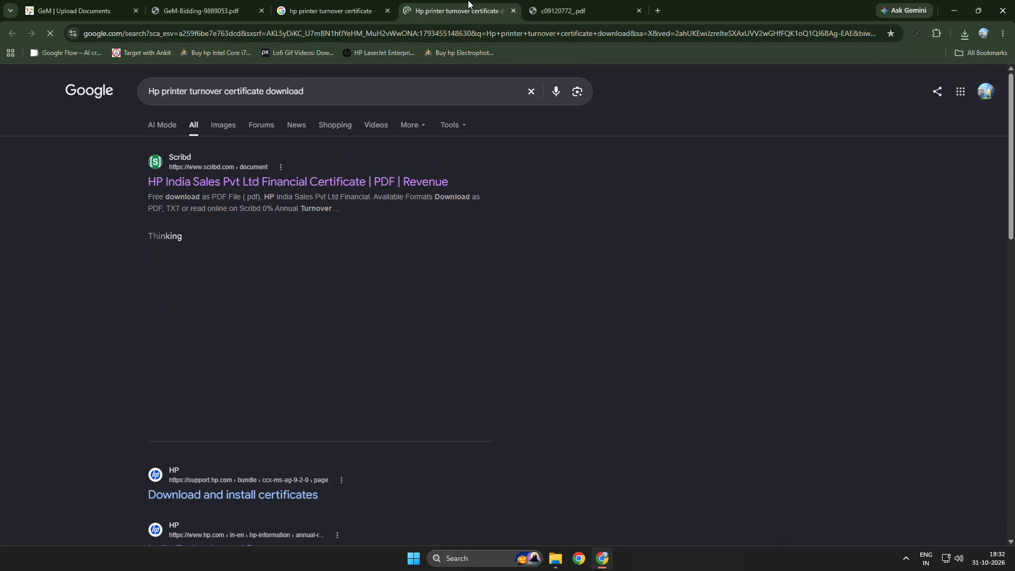
Open the Scribd result "HP Oem Turnover 1" in a separate tab and switch to it.
{"action": "scroll", "coordinate": [358, 279], "scroll_direction": "down", "scroll_amount": 2}
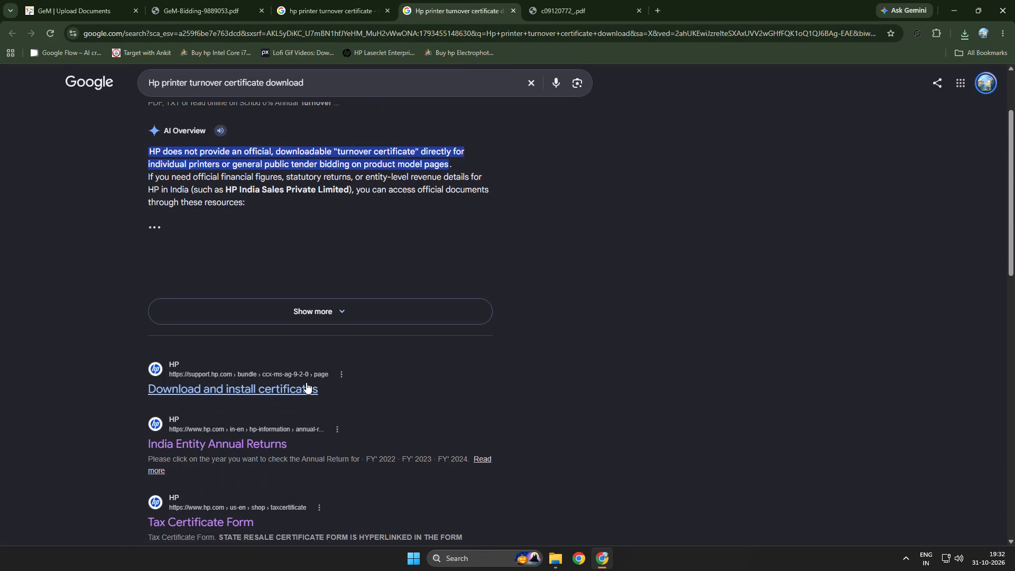
{"action": "scroll", "coordinate": [306, 382], "scroll_direction": "down", "scroll_amount": 6}
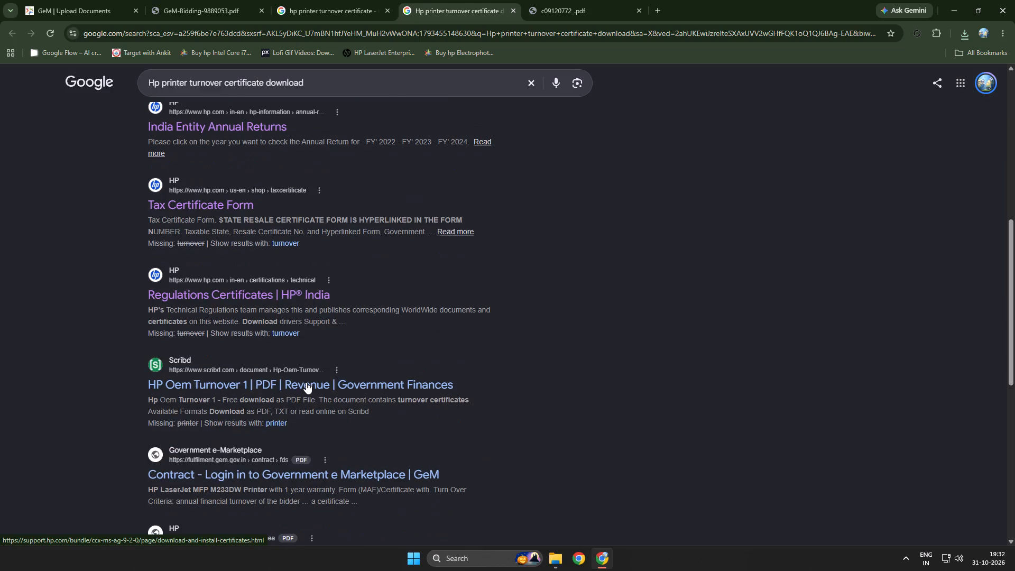
{"action": "left_click", "coordinate": [306, 382], "text": "ctrl"}
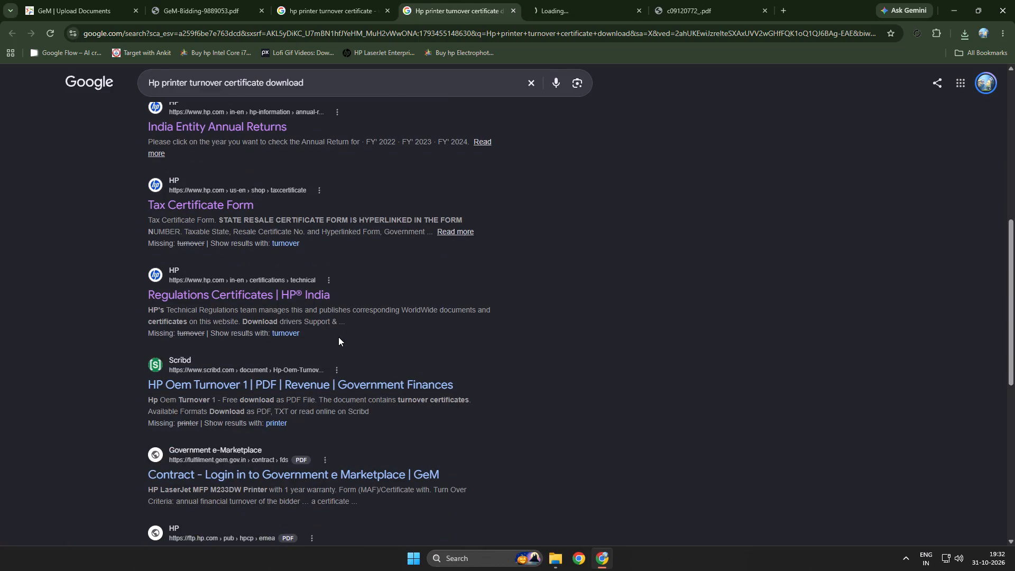
{"action": "left_click", "coordinate": [574, 0]}
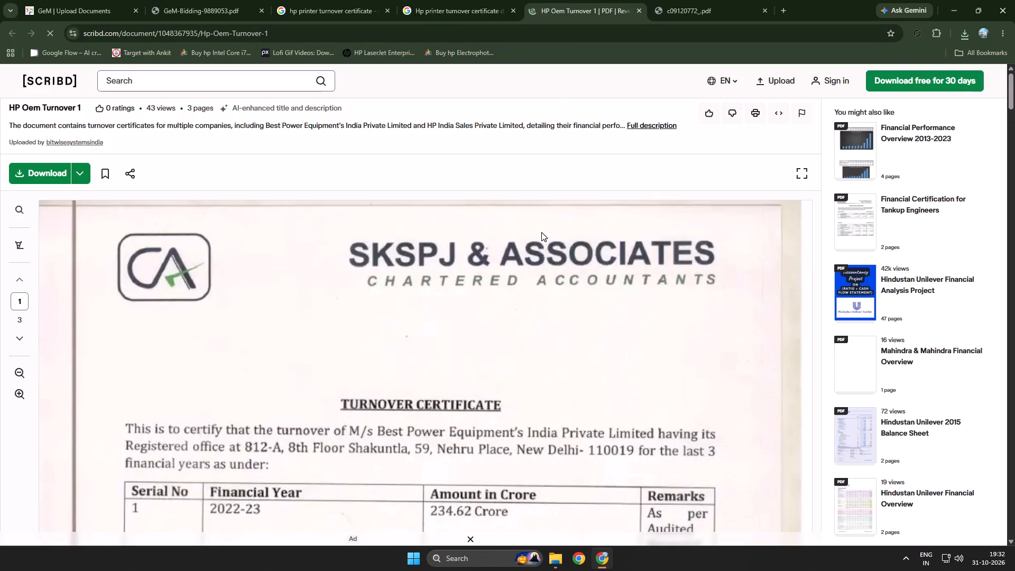
Examine the turnover certificates in the "HP Oem Turnover 1" document, dismissing the Google sign-in prompt.
{"action": "scroll", "coordinate": [541, 232], "scroll_direction": "down", "scroll_amount": 4}
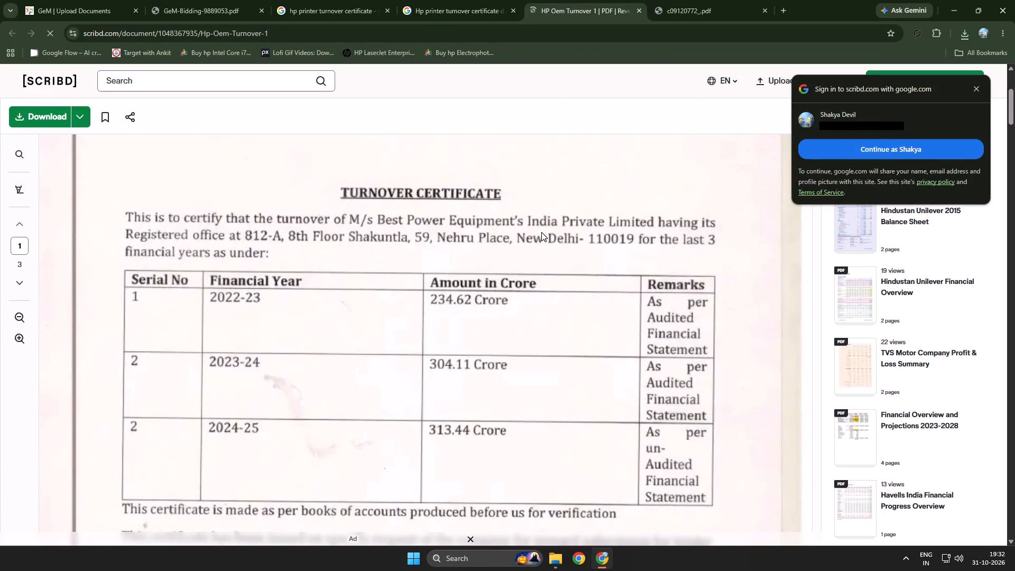
{"action": "scroll", "coordinate": [541, 232], "scroll_direction": "down", "scroll_amount": 5}
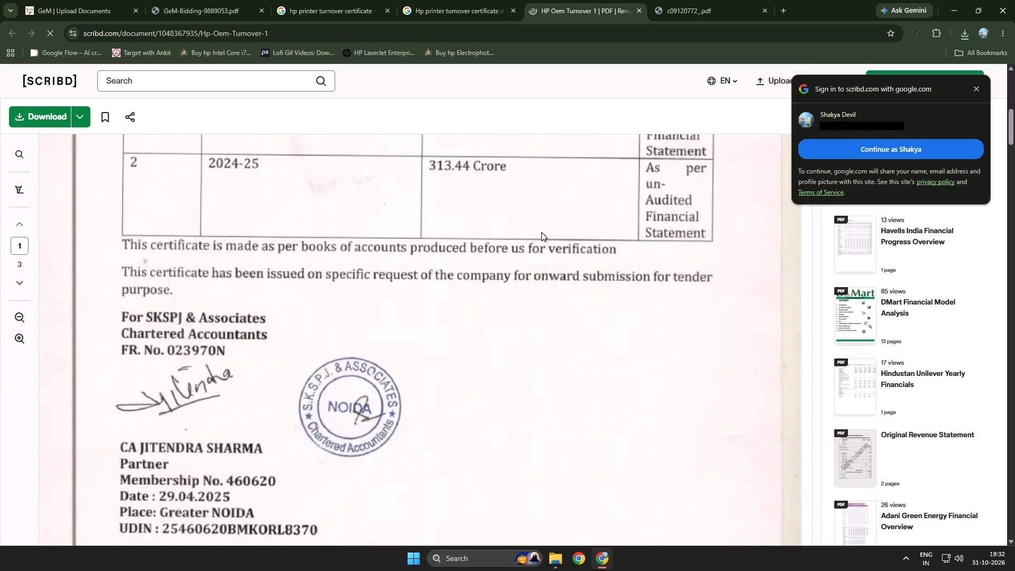
{"action": "scroll", "coordinate": [541, 231], "scroll_direction": "up", "scroll_amount": 11}
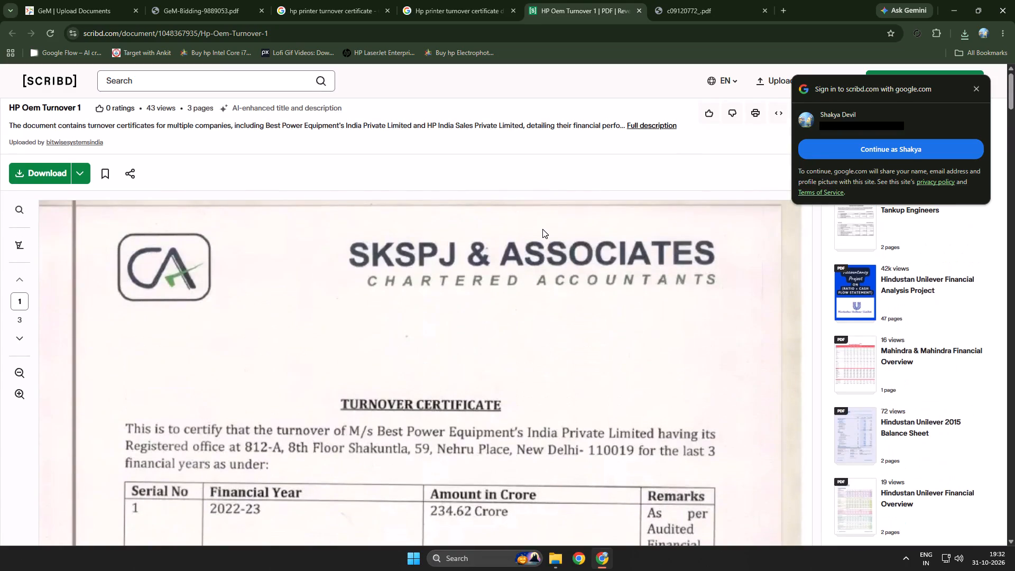
{"action": "scroll", "coordinate": [542, 229], "scroll_direction": "down", "scroll_amount": 3}
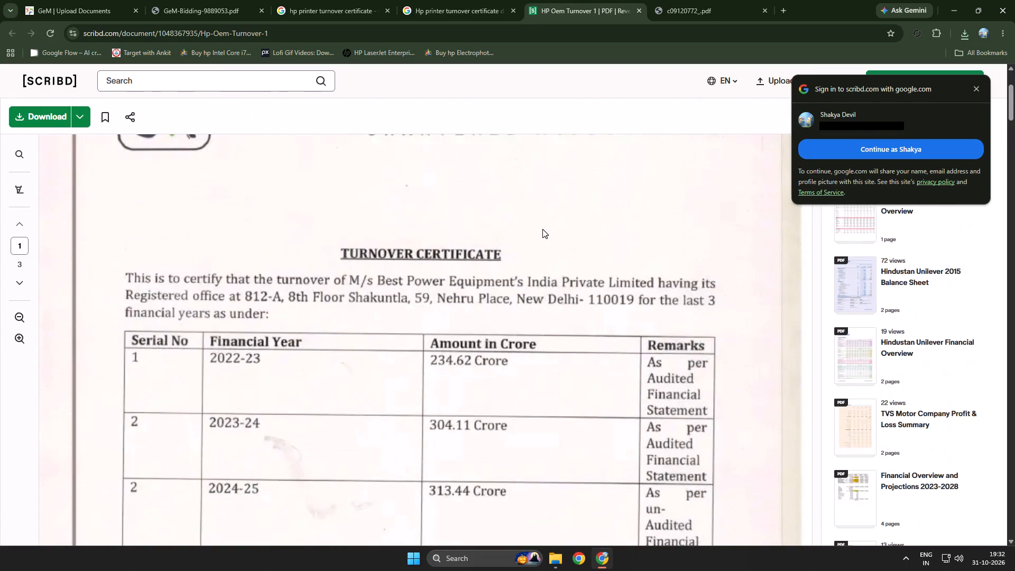
{"action": "scroll", "coordinate": [542, 229], "scroll_direction": "down", "scroll_amount": 8}
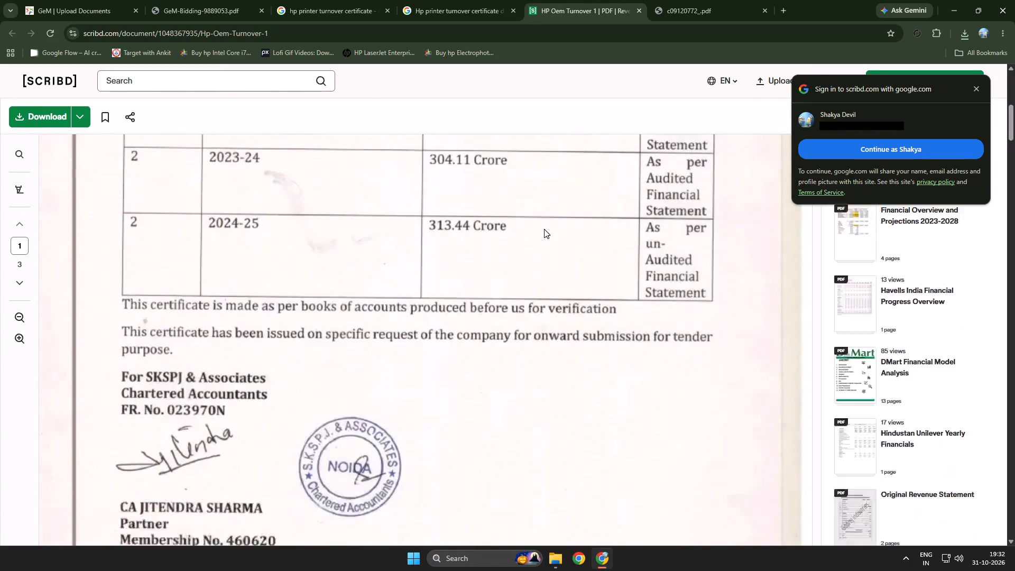
{"action": "scroll", "coordinate": [544, 229], "scroll_direction": "down", "scroll_amount": 15}
{"action": "scroll", "coordinate": [545, 229], "scroll_direction": "up", "scroll_amount": 3}
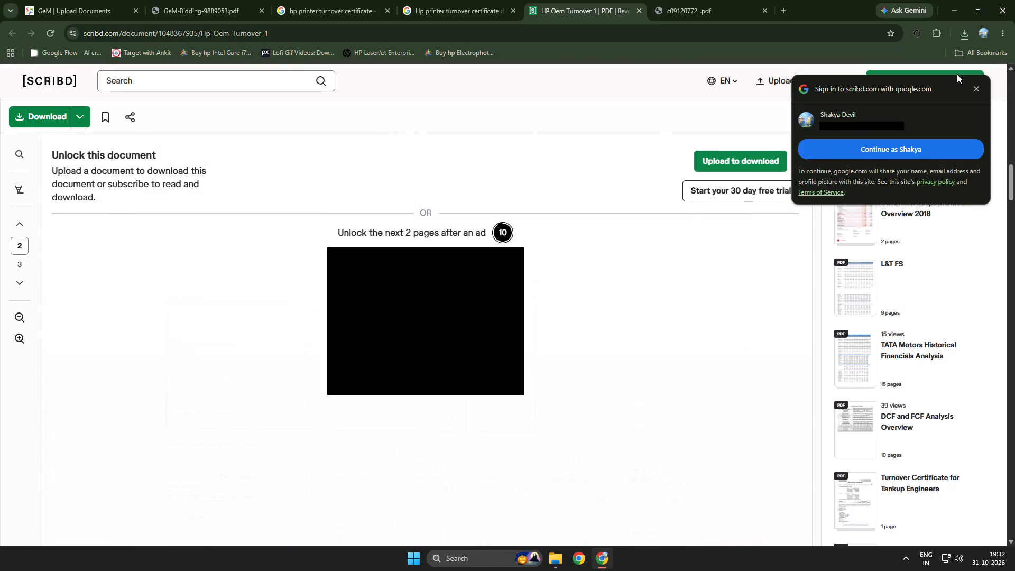
{"action": "left_click", "coordinate": [972, 91]}
{"action": "scroll", "coordinate": [533, 235], "scroll_direction": "down", "scroll_amount": 6}
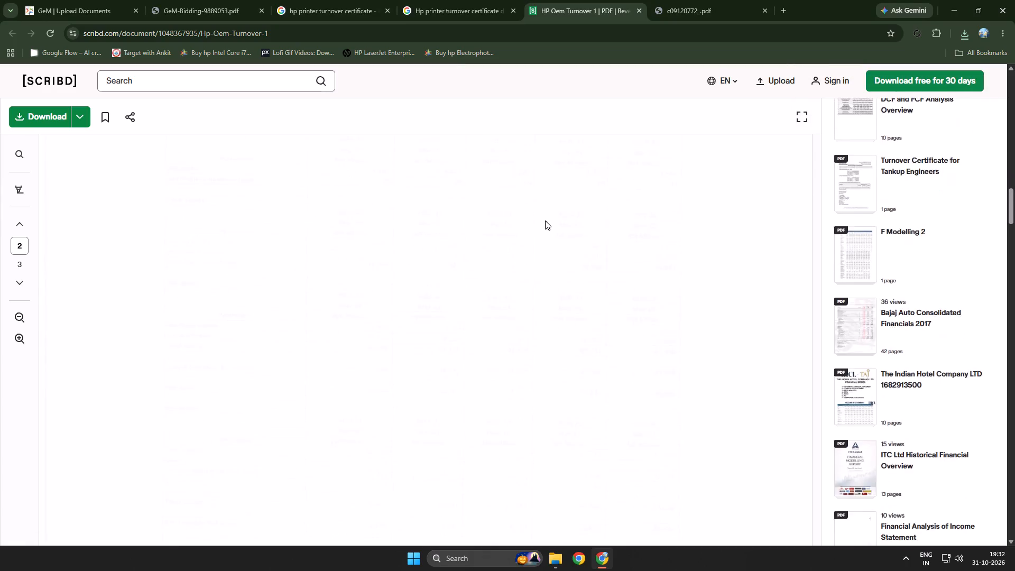
{"action": "scroll", "coordinate": [544, 219], "scroll_direction": "down", "scroll_amount": 5}
{"action": "scroll", "coordinate": [537, 217], "scroll_direction": "up", "scroll_amount": 6}
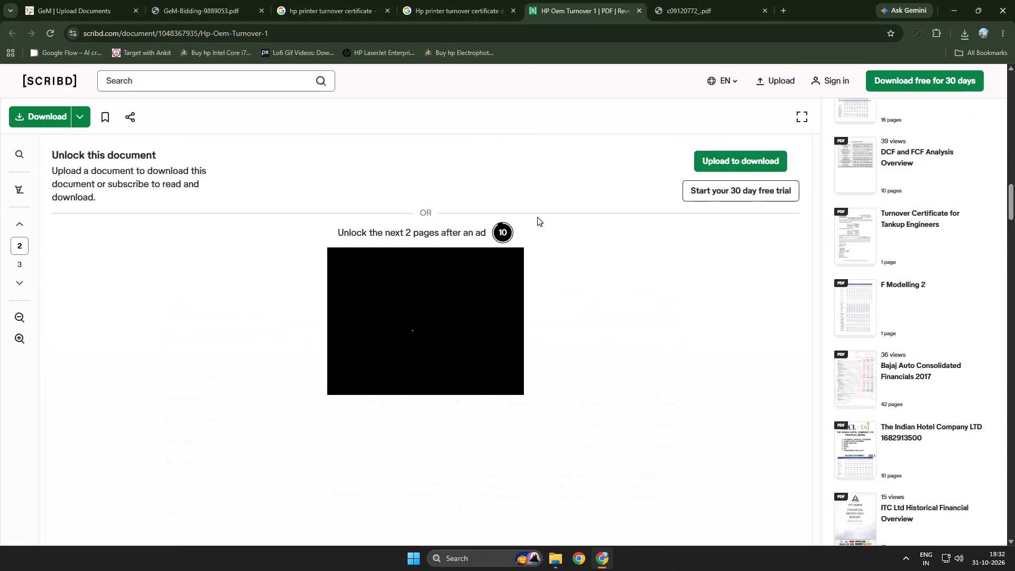
Unlock the next two pages of the "HP Oem Turnover 1" document via the ad and examine the HP India Sales certificate.
{"action": "scroll", "coordinate": [443, 192], "scroll_direction": "up", "scroll_amount": 1}
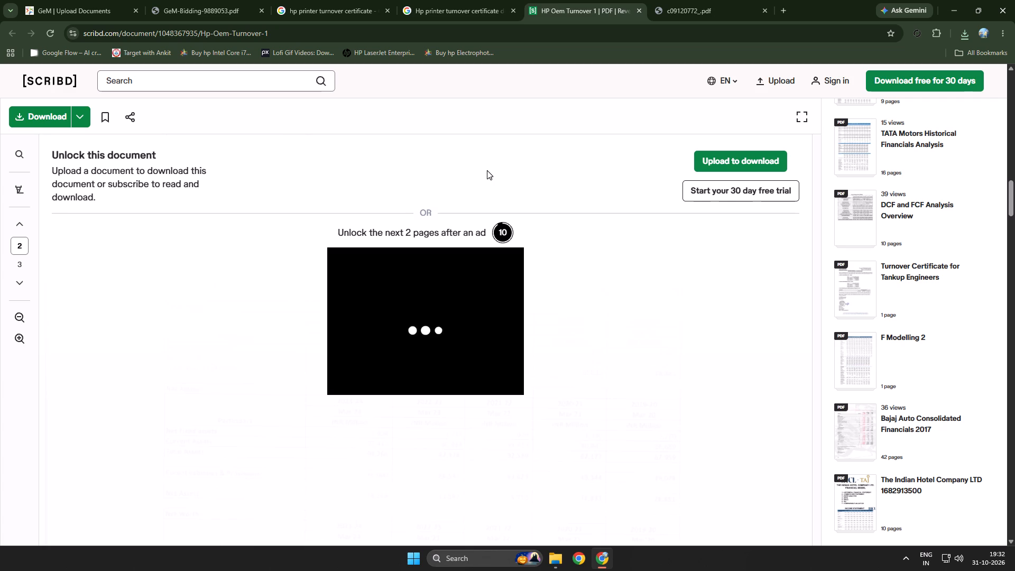
{"action": "left_click", "coordinate": [502, 233]}
{"action": "left_click", "coordinate": [442, 302]}
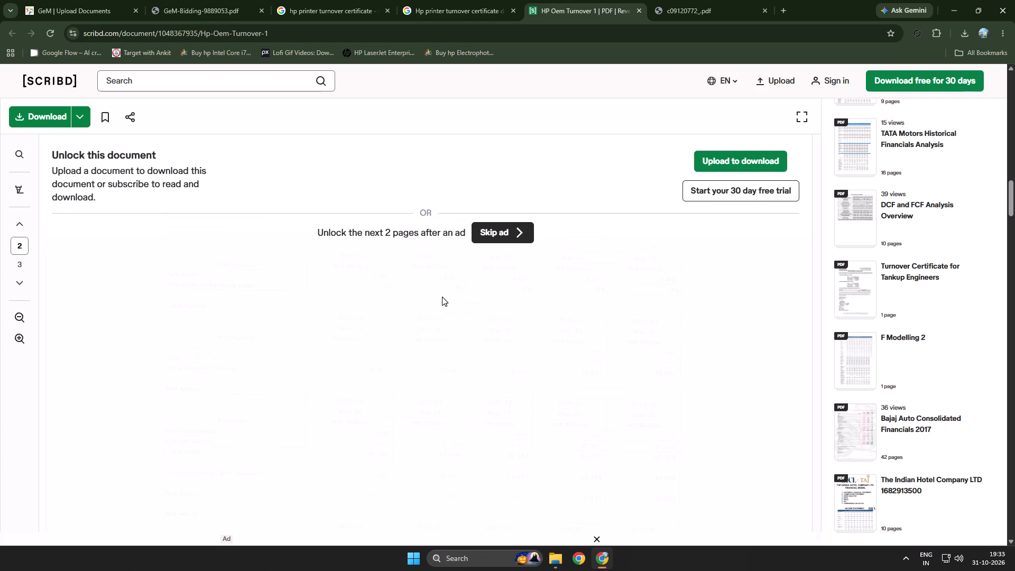
{"action": "left_click", "coordinate": [503, 232]}
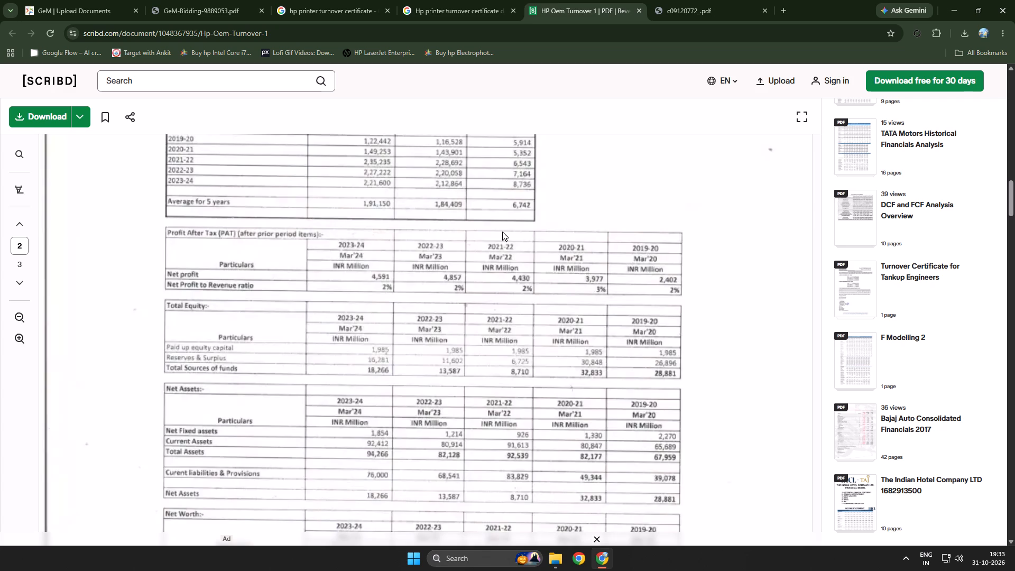
{"action": "scroll", "coordinate": [448, 270], "scroll_direction": "up", "scroll_amount": 3}
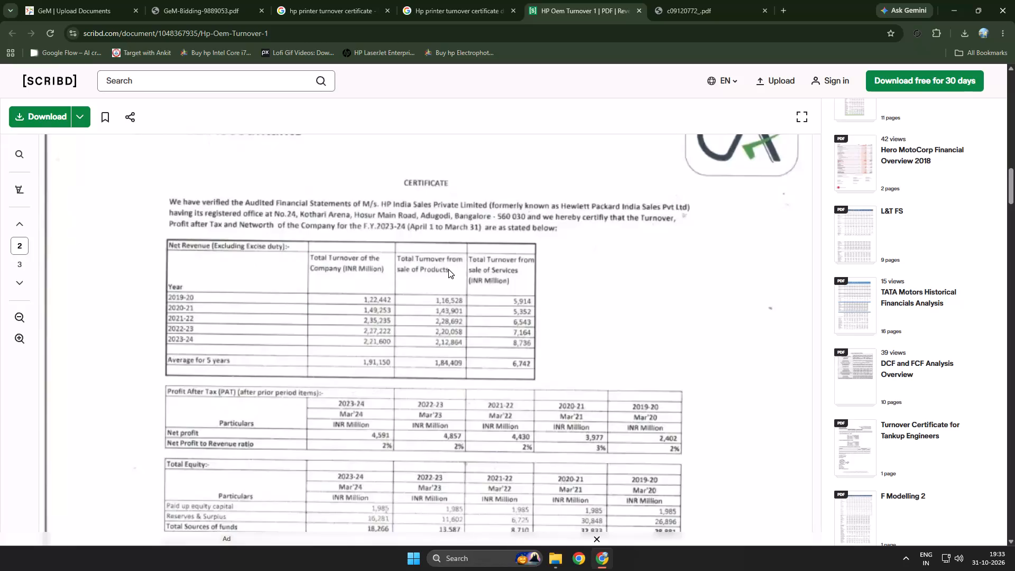
From the "Hp printer turnover certificate download" results, open 2025-Form-10-K.pdf in a separate tab, check it and close it.
{"action": "left_click", "coordinate": [467, 0]}
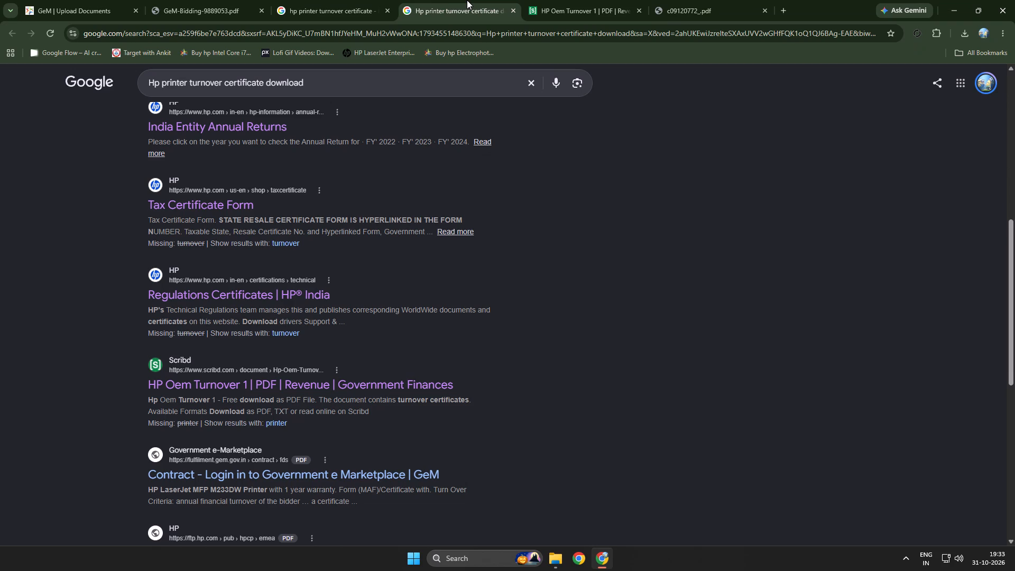
{"action": "scroll", "coordinate": [388, 249], "scroll_direction": "down", "scroll_amount": 6}
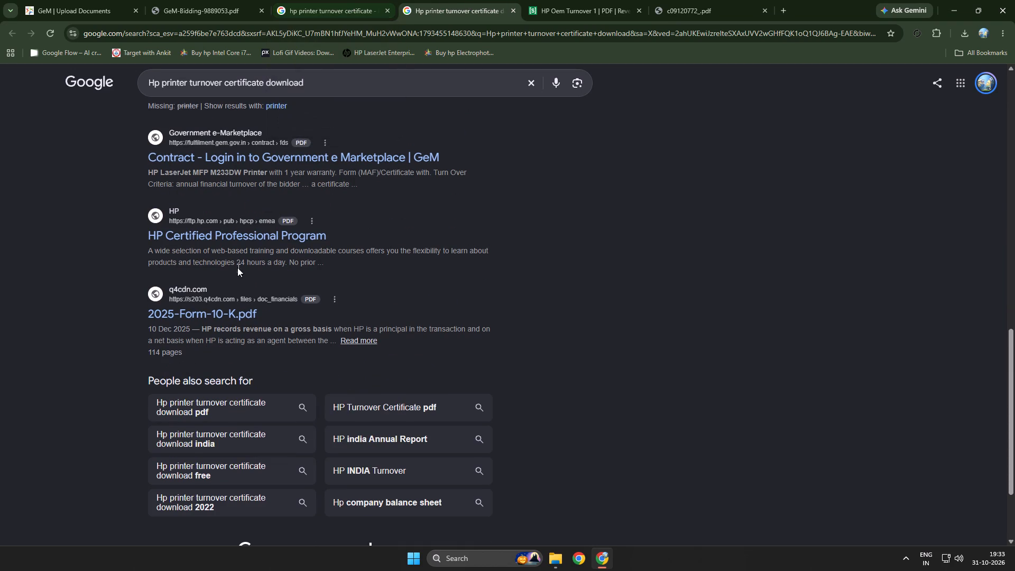
{"action": "left_click", "coordinate": [215, 318], "text": "ctrl"}
{"action": "left_click", "coordinate": [639, 0]}
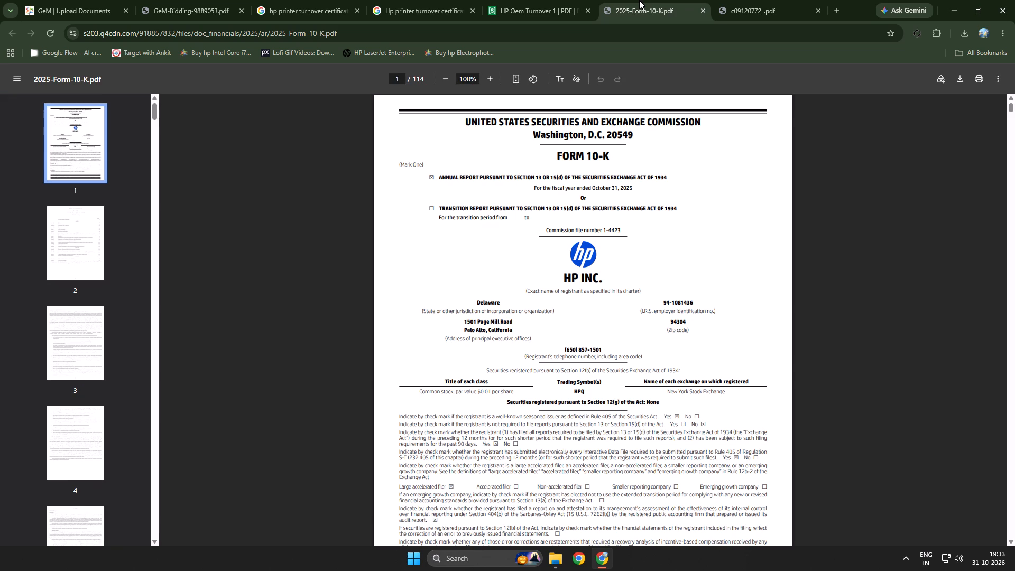
{"action": "left_click", "coordinate": [701, 11]}
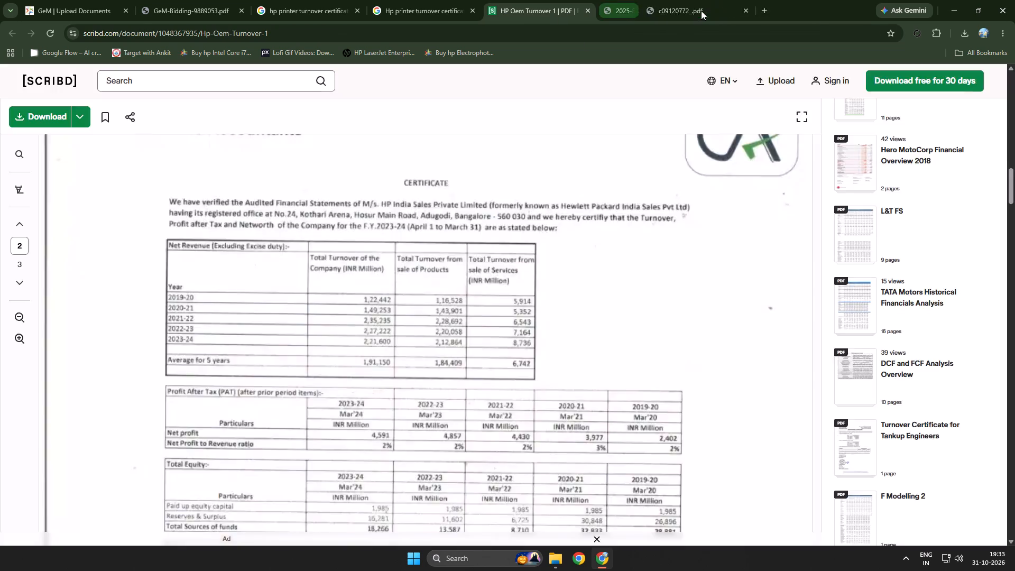
Check the c09120772 annual return, then open the related search "HP Turnover Certificate pdf" from the "hp printer turnover certificate" results in a separate tab.
{"action": "left_click", "coordinate": [671, 8]}
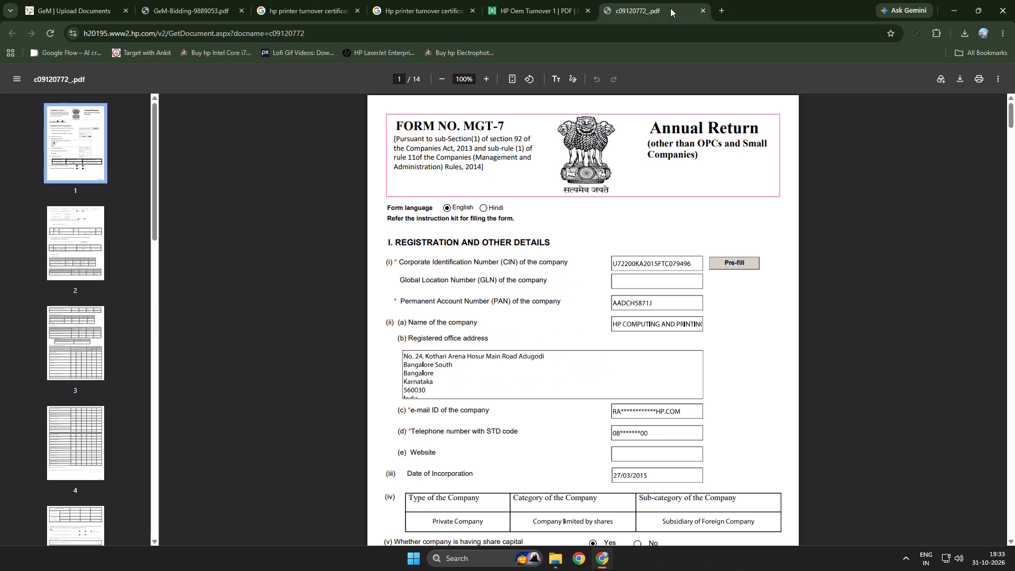
{"action": "left_click", "coordinate": [547, 0]}
{"action": "left_click", "coordinate": [386, 0]}
{"action": "left_click", "coordinate": [306, 0]}
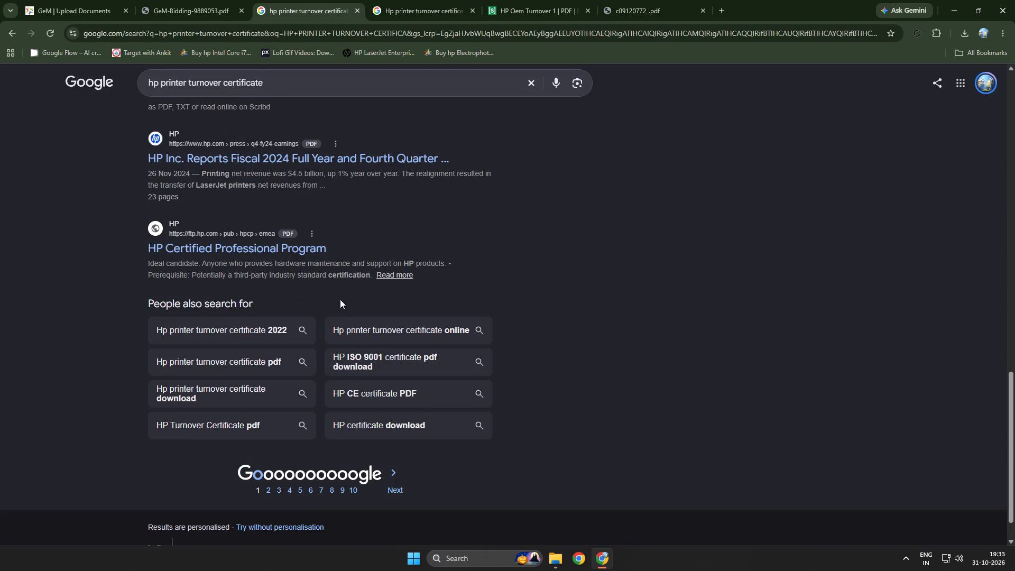
{"action": "left_click", "coordinate": [232, 420], "text": "ctrl"}
{"action": "left_click", "coordinate": [421, 0]}
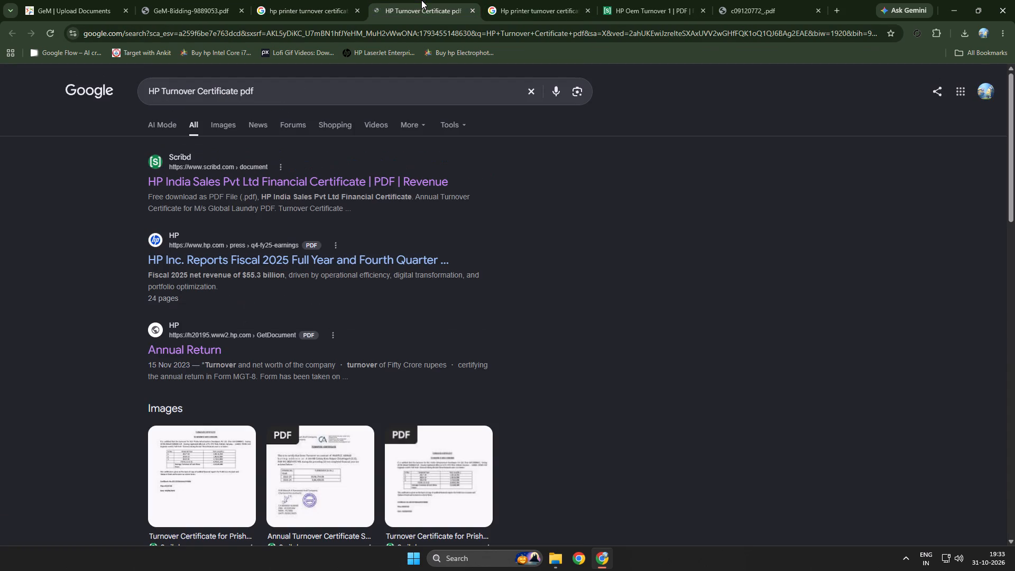
Open the HP Inc. fiscal 2025 full-year results PDF in a separate tab, examine its financial tables and close it.
{"action": "left_click", "coordinate": [294, 263], "text": "ctrl"}
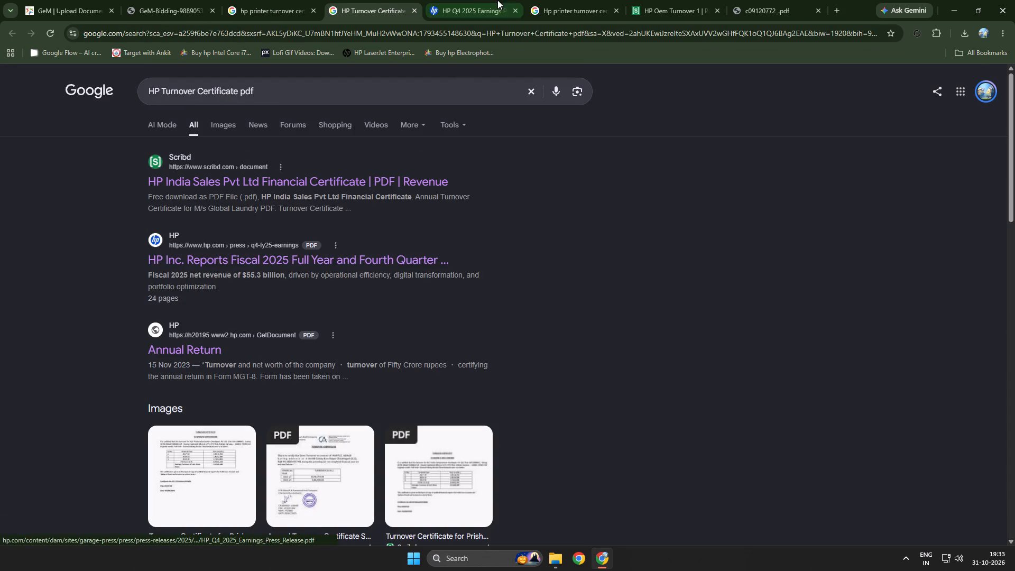
{"action": "left_click", "coordinate": [466, 0]}
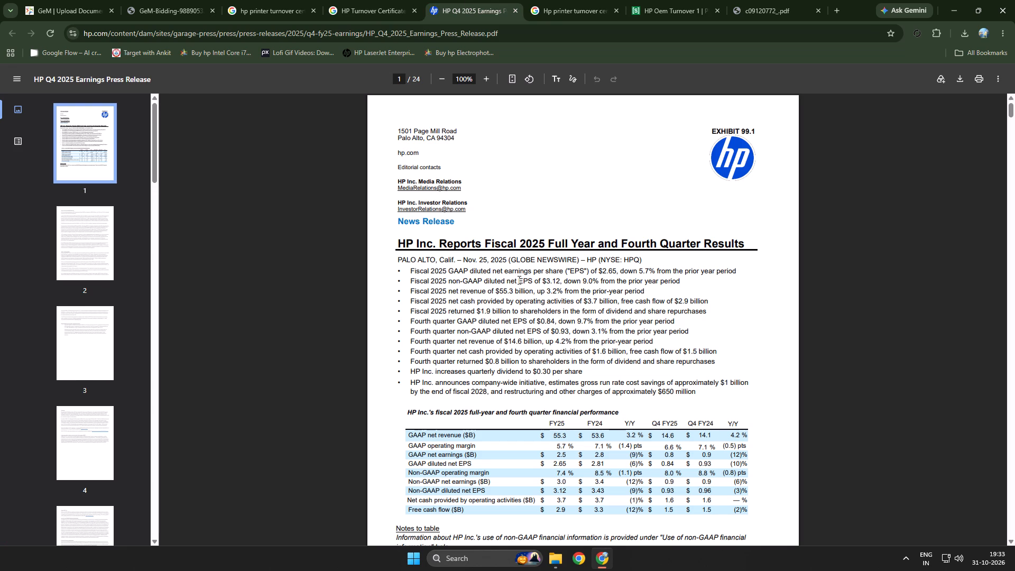
{"action": "scroll", "coordinate": [518, 280], "scroll_direction": "down", "scroll_amount": 5}
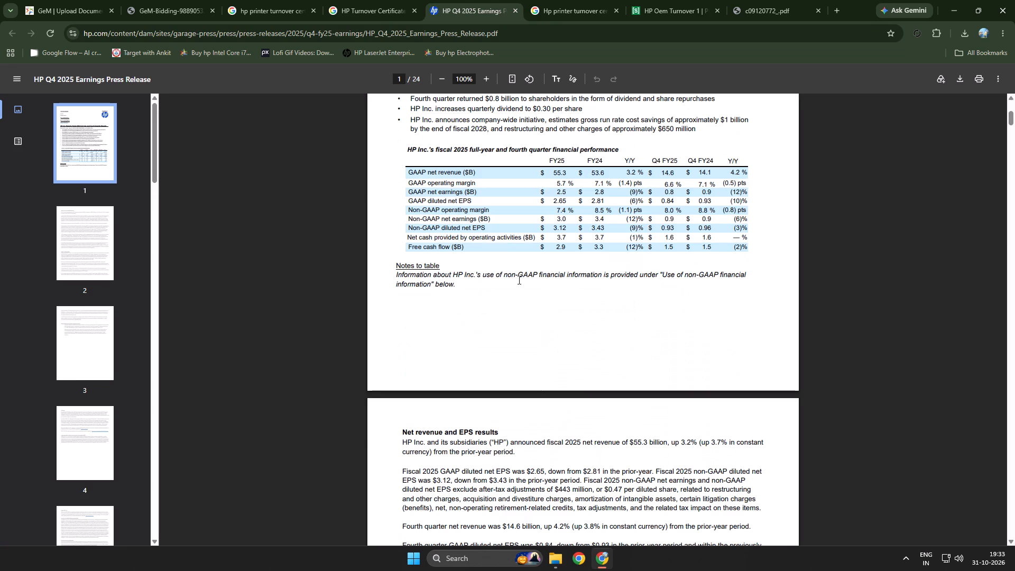
{"action": "left_click", "coordinate": [516, 10]}
{"action": "left_click", "coordinate": [399, 0]}
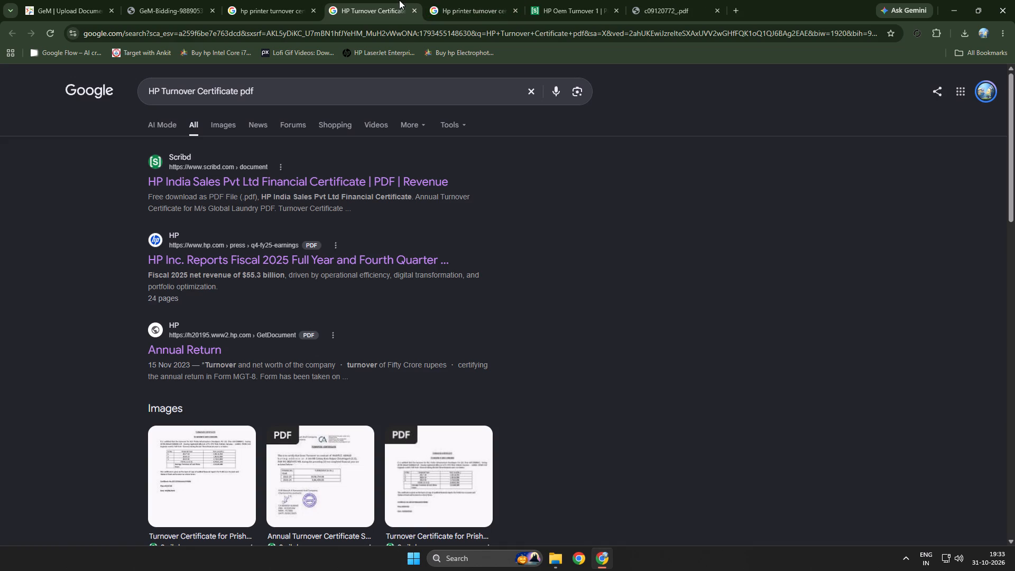
Examine the "Turnover Certificate for Prisha Infrastructure" document from the image results, closing it and the "HP Turnover Certificate pdf" search tab.
{"action": "scroll", "coordinate": [398, 225], "scroll_direction": "down", "scroll_amount": 6}
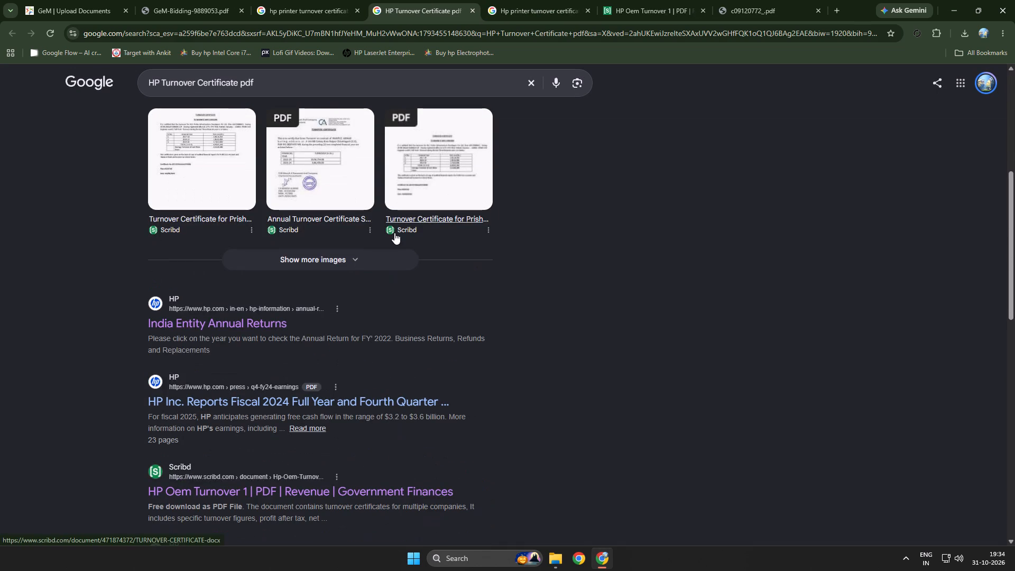
{"action": "scroll", "coordinate": [394, 233], "scroll_direction": "down", "scroll_amount": 5}
{"action": "scroll", "coordinate": [394, 233], "scroll_direction": "up", "scroll_amount": 6}
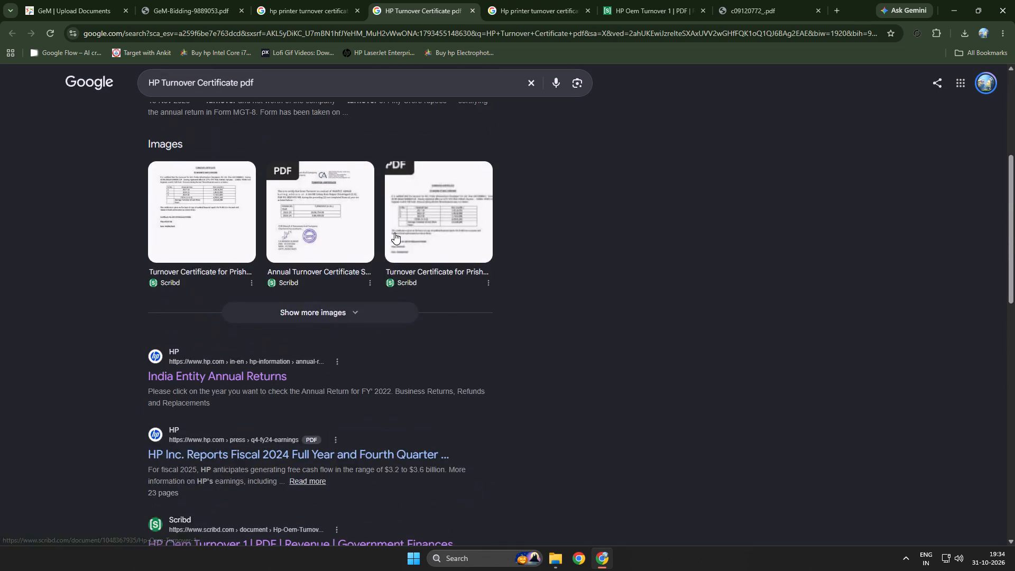
{"action": "scroll", "coordinate": [394, 233], "scroll_direction": "down", "scroll_amount": 6}
{"action": "scroll", "coordinate": [394, 233], "scroll_direction": "up", "scroll_amount": 9}
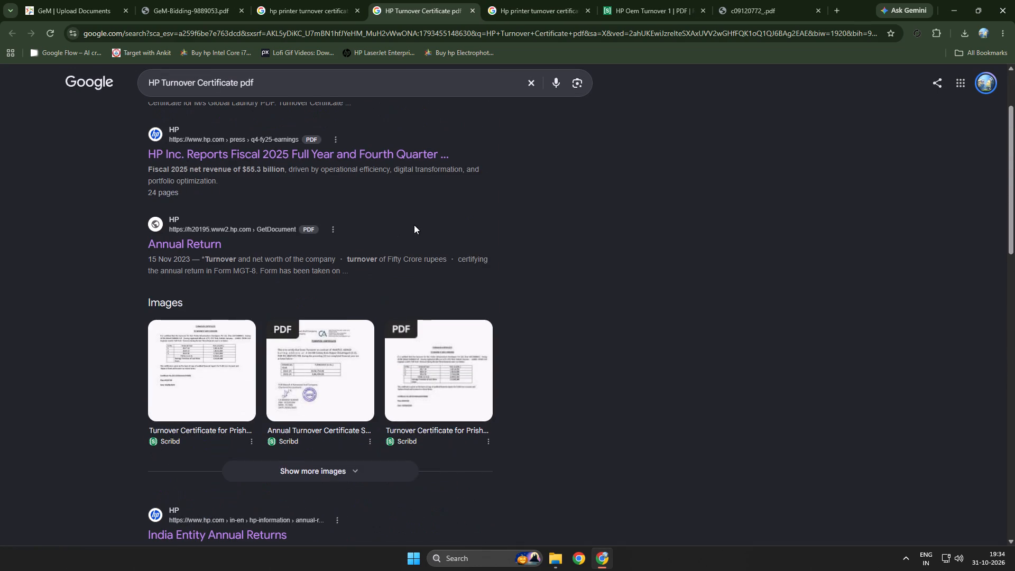
{"action": "left_click", "coordinate": [194, 345], "text": "ctrl"}
{"action": "left_click", "coordinate": [202, 346]}
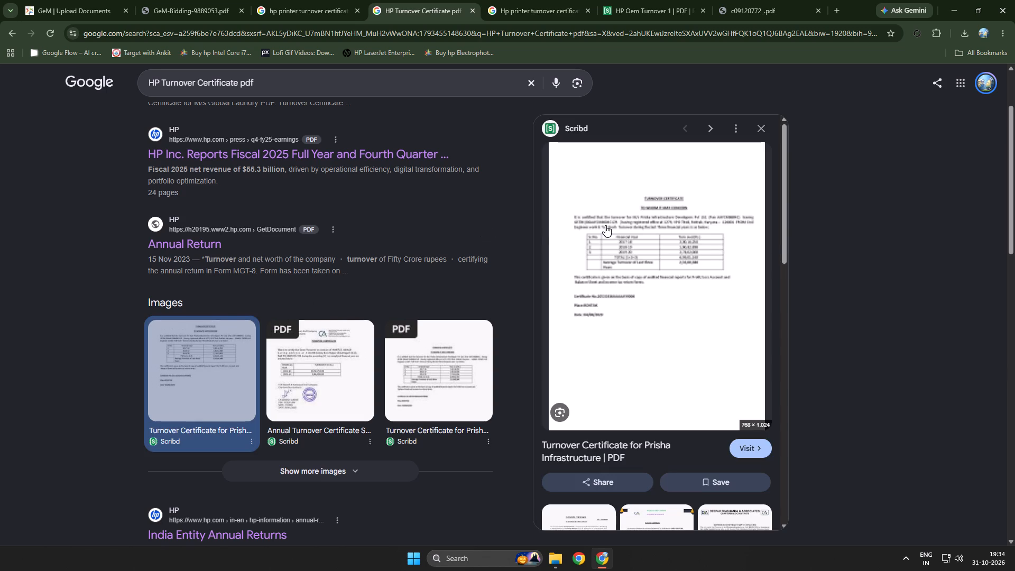
{"action": "left_click", "coordinate": [689, 300]}
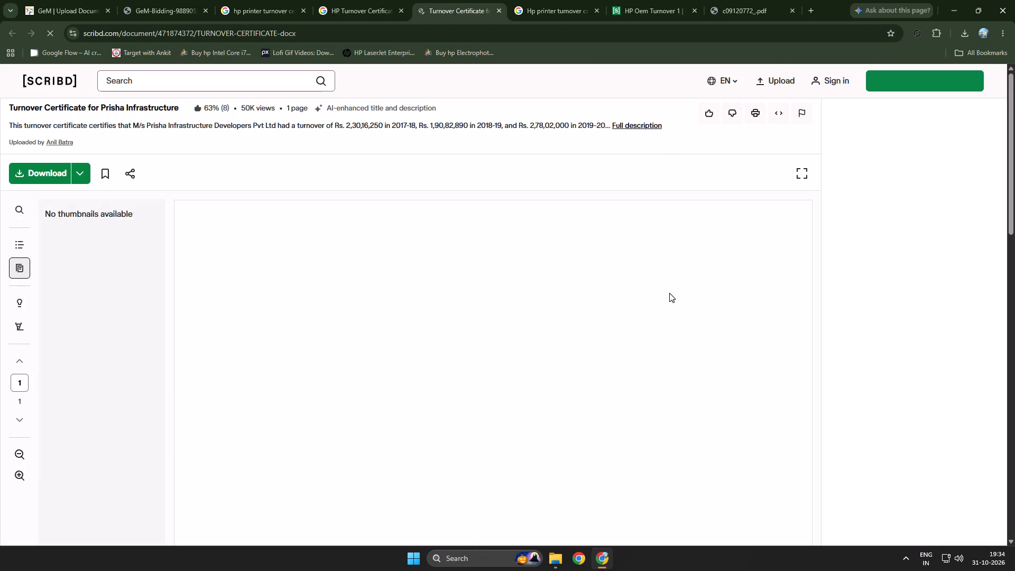
{"action": "scroll", "coordinate": [512, 214], "scroll_direction": "down", "scroll_amount": 2}
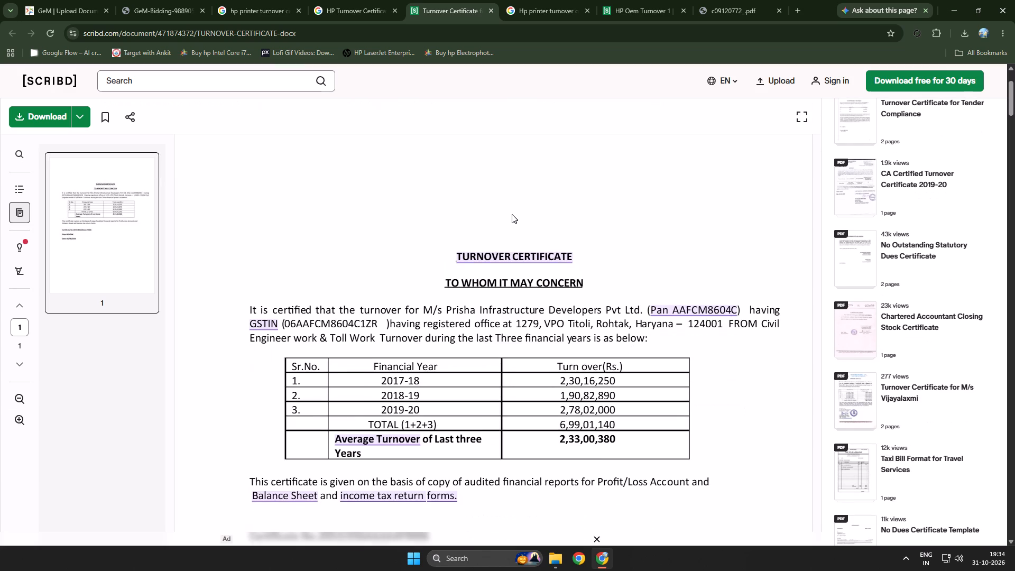
{"action": "scroll", "coordinate": [512, 214], "scroll_direction": "down", "scroll_amount": 4}
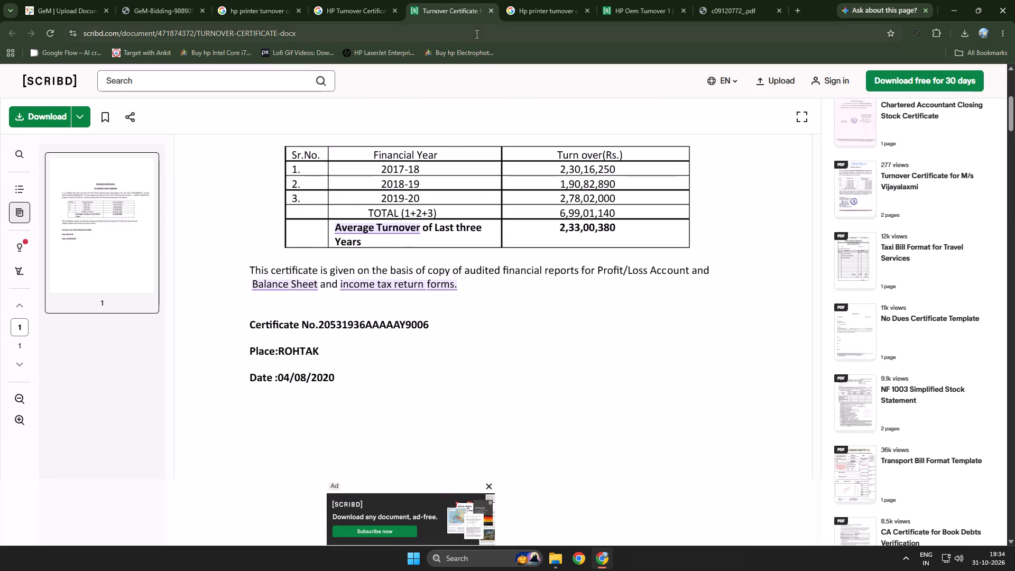
{"action": "left_click", "coordinate": [490, 14]}
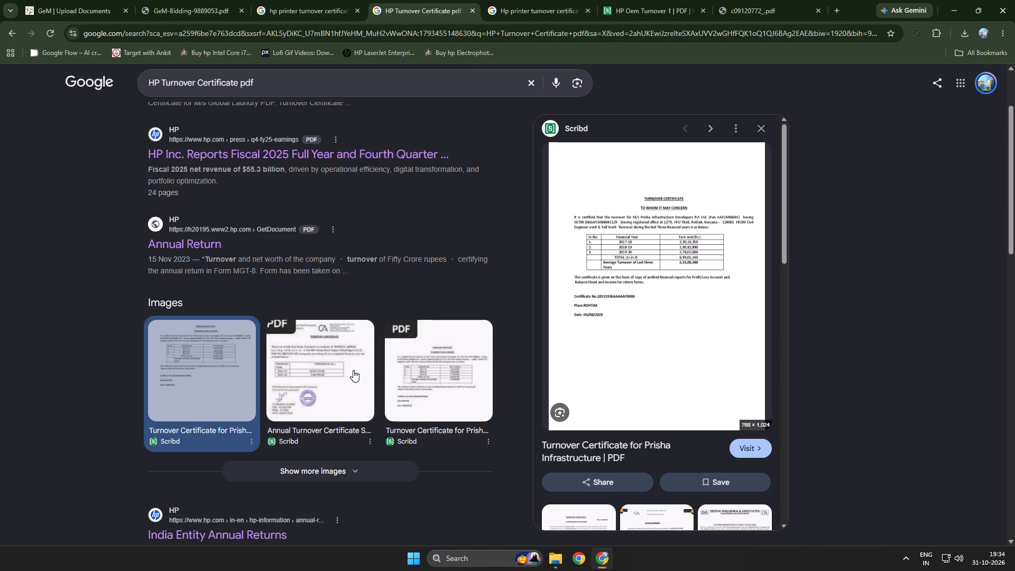
{"action": "left_click", "coordinate": [471, 8]}
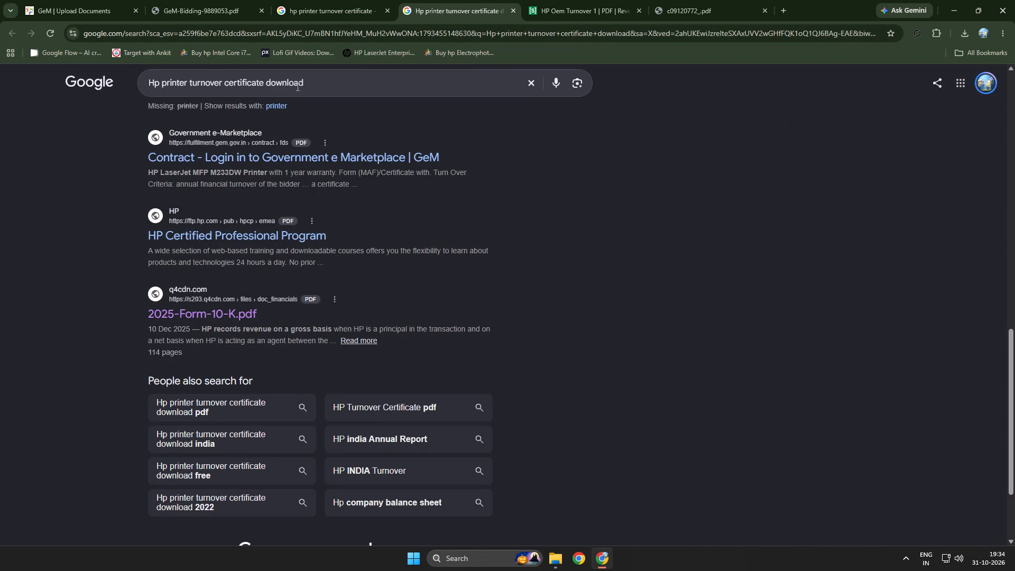
Replace the remaining search query with "hp 2025-2026 turn over certificate" and run the search.
{"action": "left_click_drag", "start_coordinate": [324, 81], "coordinate": [85, 86]}
{"action": "type", "text": "HP"}
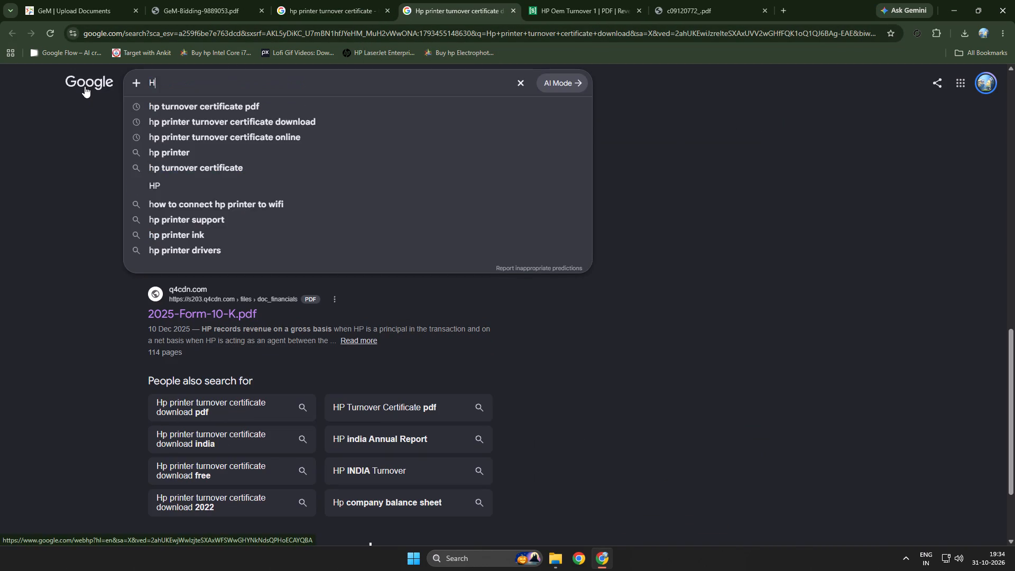
{"action": "key", "text": "space"}
{"action": "key", "text": "2"}
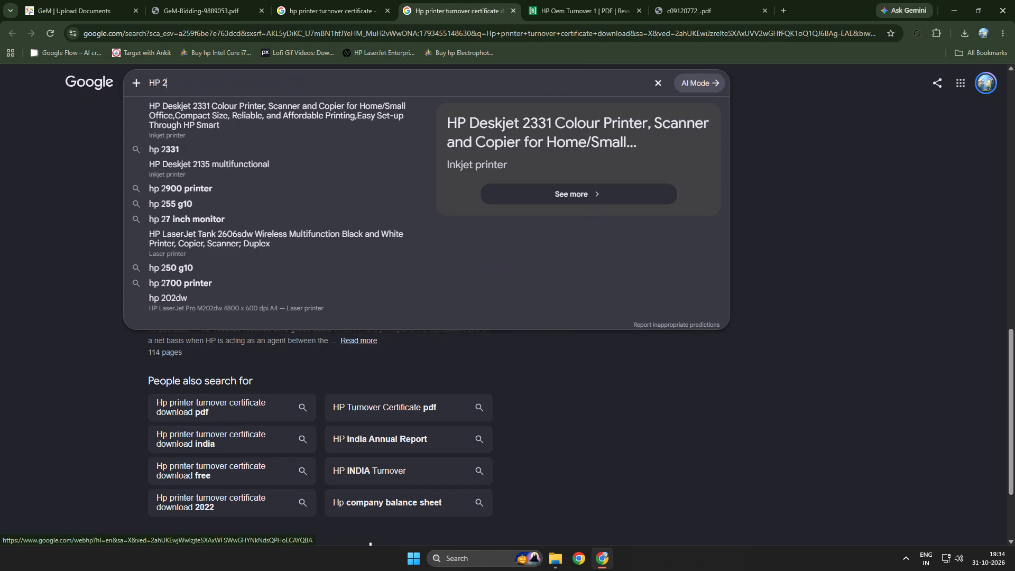
{"action": "type", "text": "025"}
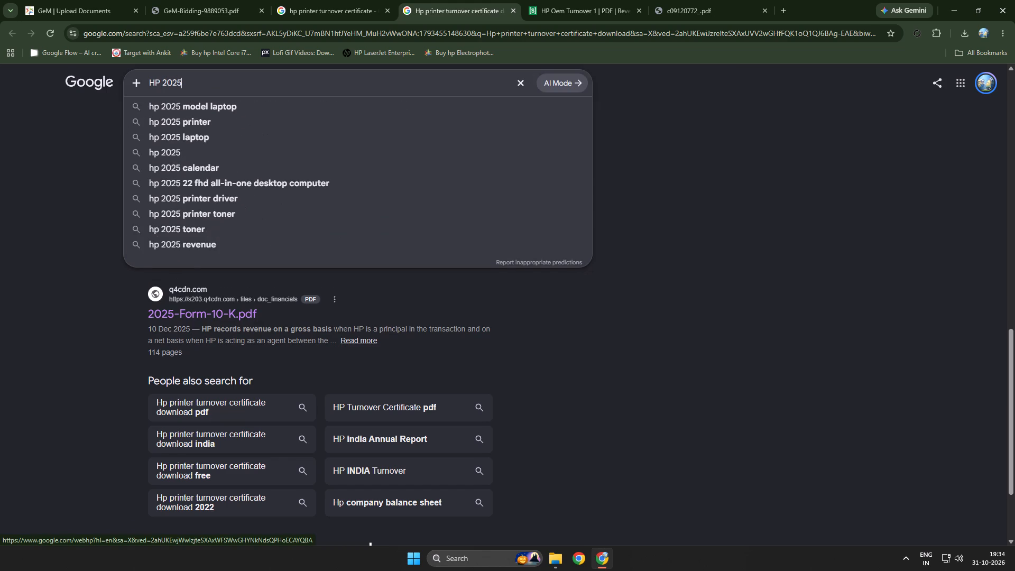
{"action": "type", "text": "=-"}
{"action": "key", "text": "BackSpace"}
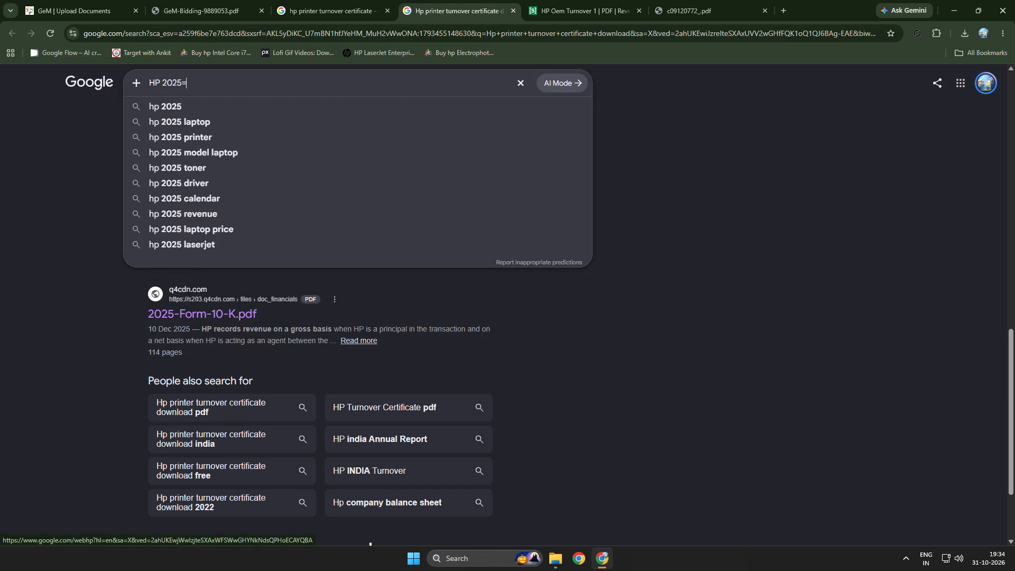
{"action": "key", "text": "BackSpace"}
{"action": "type", "text": "-2026 T"}
{"action": "type", "text": "URN OVER"}
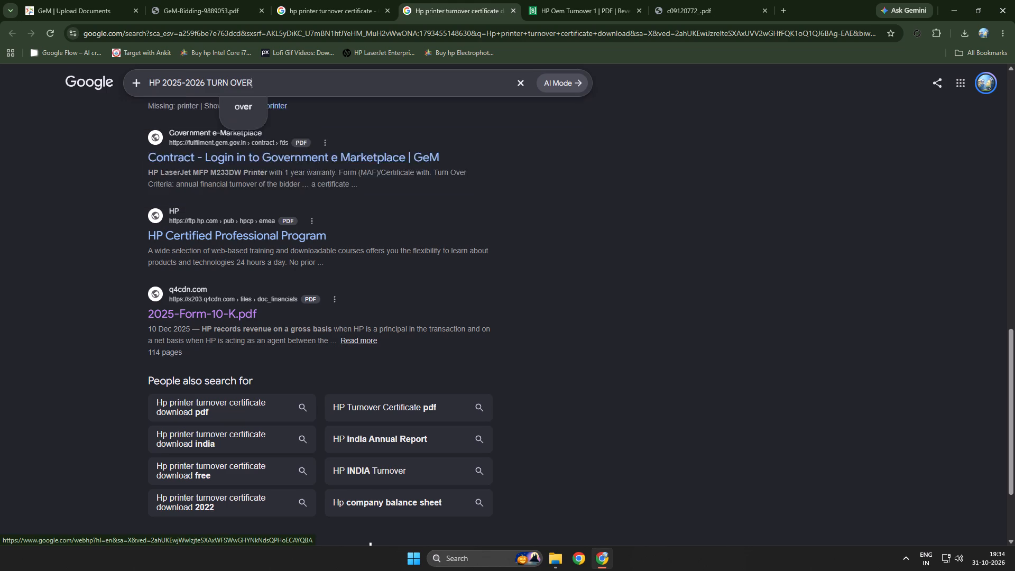
{"action": "key", "text": "space"}
{"action": "type", "text": "CERTI"}
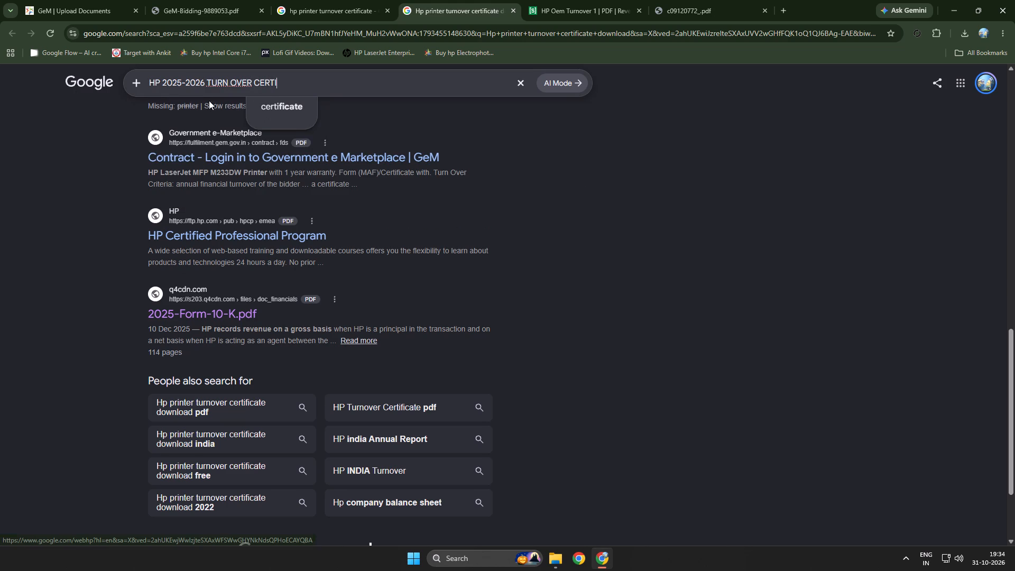
{"action": "left_click", "coordinate": [284, 105]}
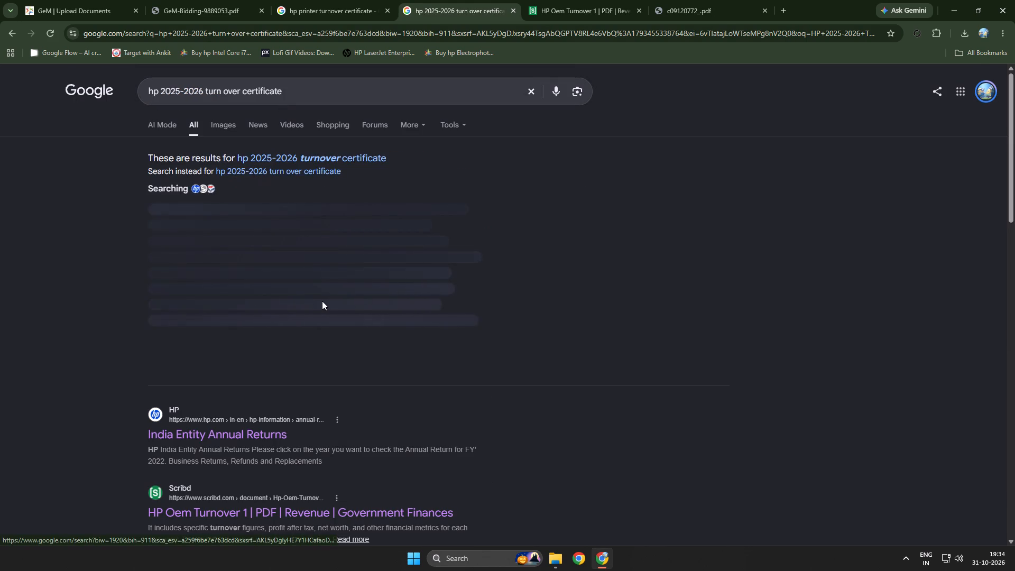
Open the Hindustan Petroleum "Annual Reports" result in a separate tab and close that tab.
{"action": "scroll", "coordinate": [324, 301], "scroll_direction": "down", "scroll_amount": 6}
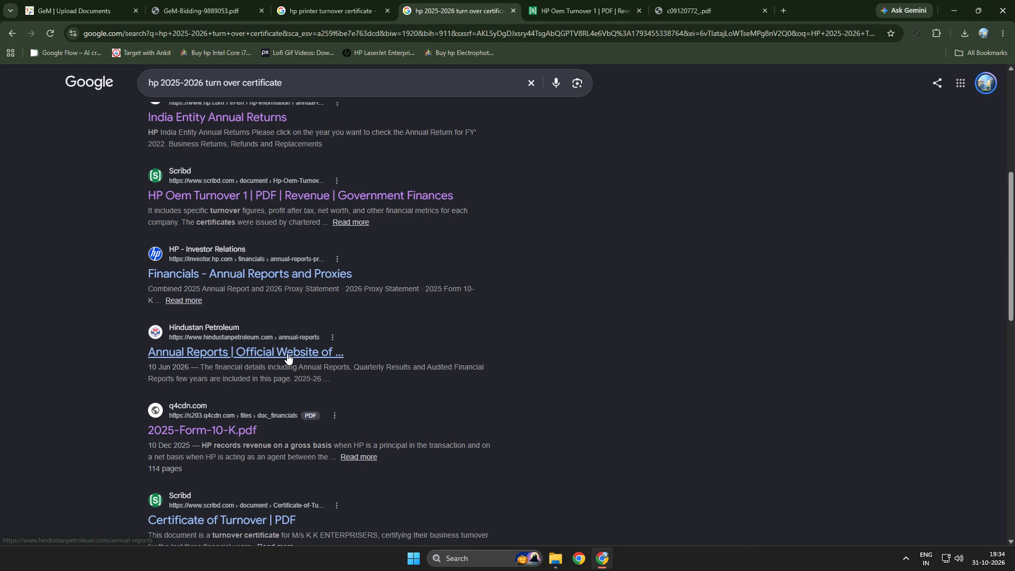
{"action": "left_click", "coordinate": [287, 353], "text": "ctrl"}
{"action": "scroll", "coordinate": [287, 353], "scroll_direction": "up", "scroll_amount": 6}
{"action": "left_click", "coordinate": [587, 9]}
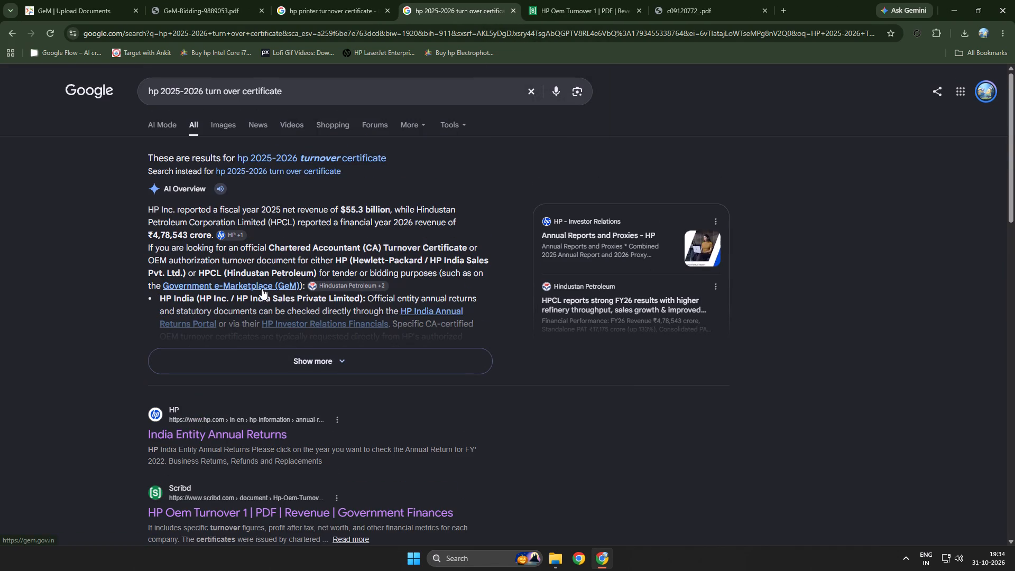
Look through the search results and run the related search "Hp 2025 2026 turnover certificate pdf download".
{"action": "scroll", "coordinate": [262, 288], "scroll_direction": "down", "scroll_amount": 1}
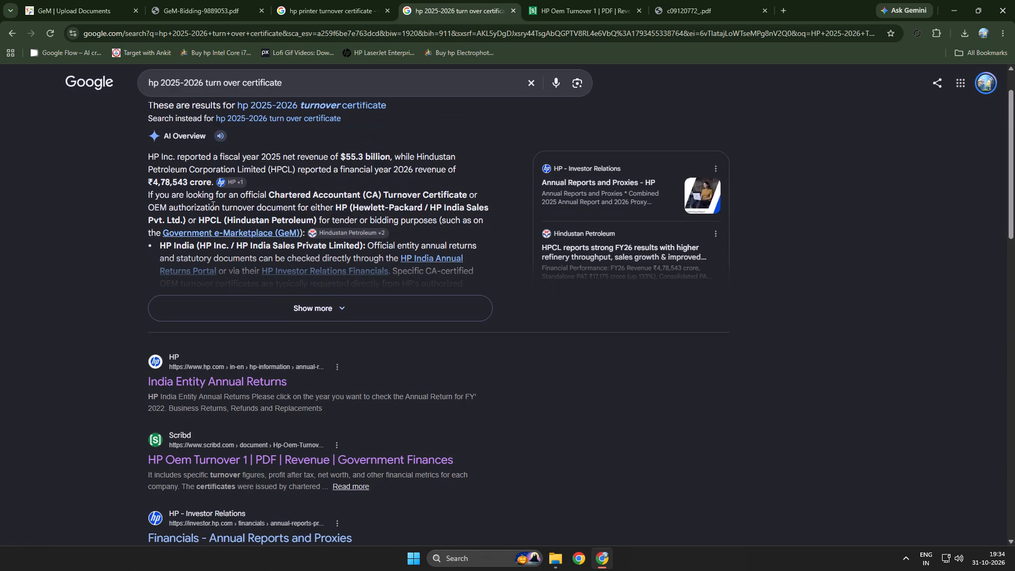
{"action": "scroll", "coordinate": [210, 202], "scroll_direction": "down", "scroll_amount": 7}
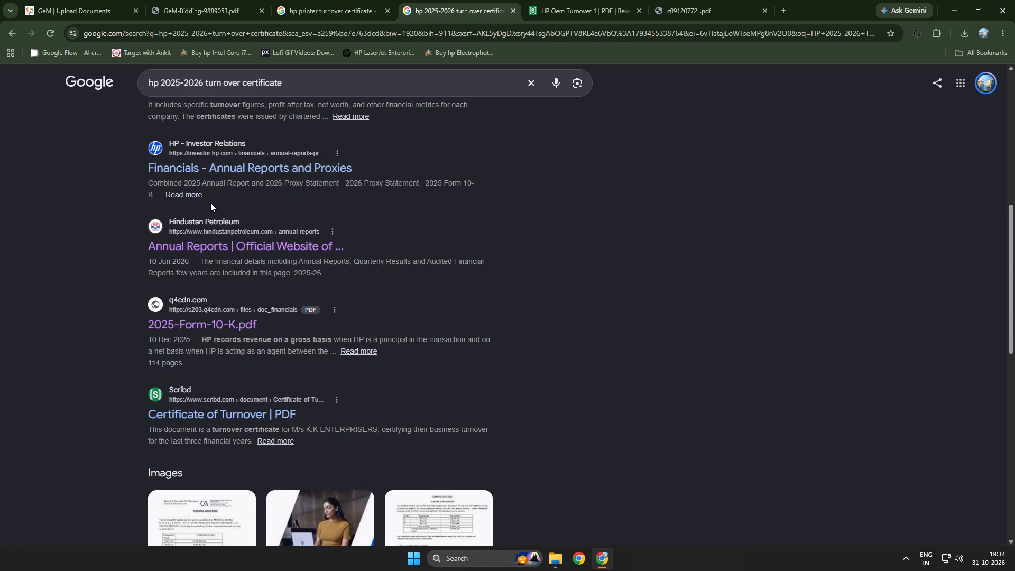
{"action": "scroll", "coordinate": [210, 202], "scroll_direction": "down", "scroll_amount": 6}
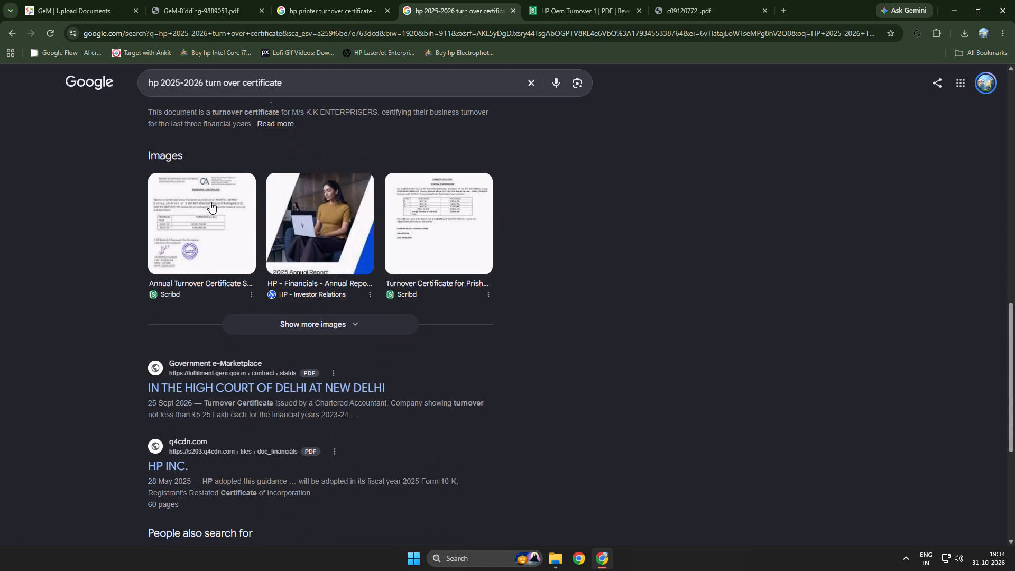
{"action": "scroll", "coordinate": [210, 202], "scroll_direction": "down", "scroll_amount": 6}
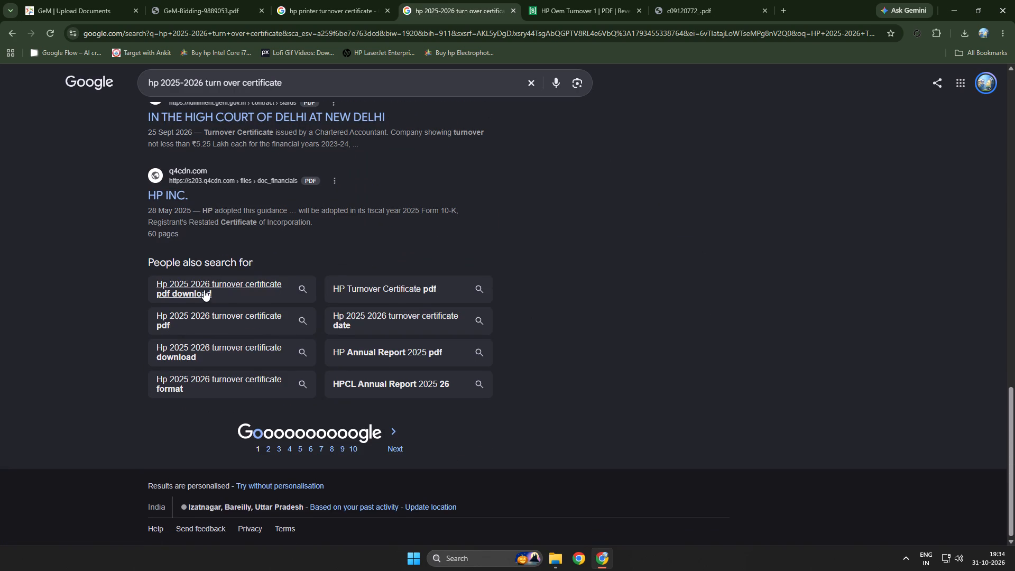
{"action": "left_click", "coordinate": [204, 290]}
Open the Scribd "Certificate of Turnover" result, and HP's "Financials - Annual Reports and Proxies" result in a separate tab.
{"action": "scroll", "coordinate": [204, 290], "scroll_direction": "down", "scroll_amount": 7}
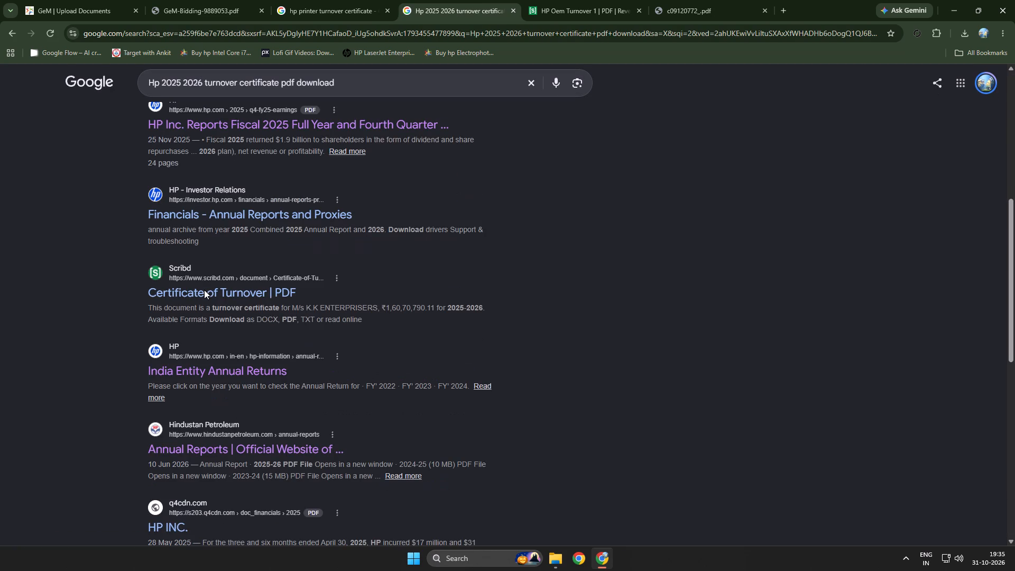
{"action": "left_click", "coordinate": [200, 293]}
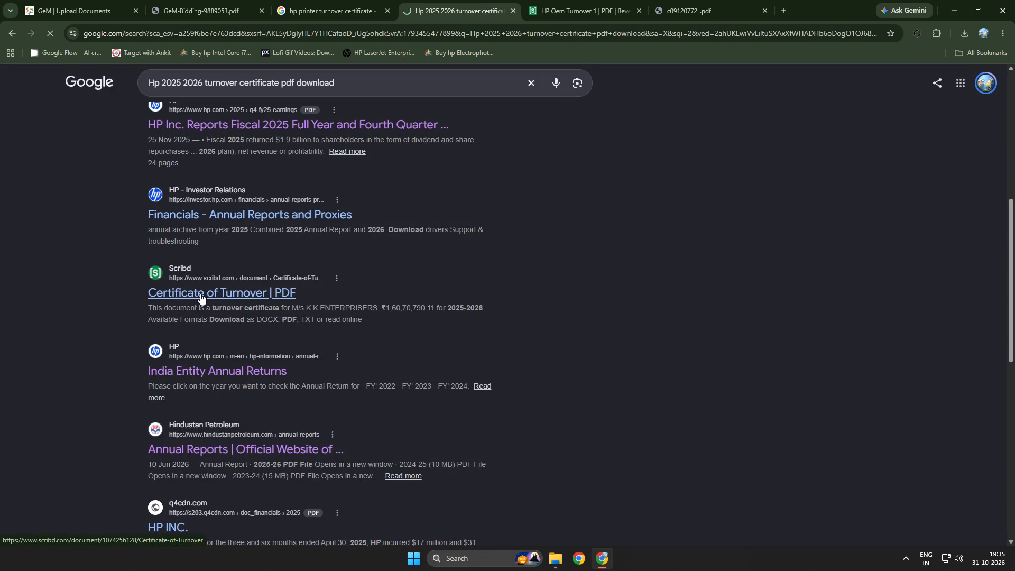
{"action": "left_click_drag", "start_coordinate": [239, 214], "coordinate": [290, 194]}
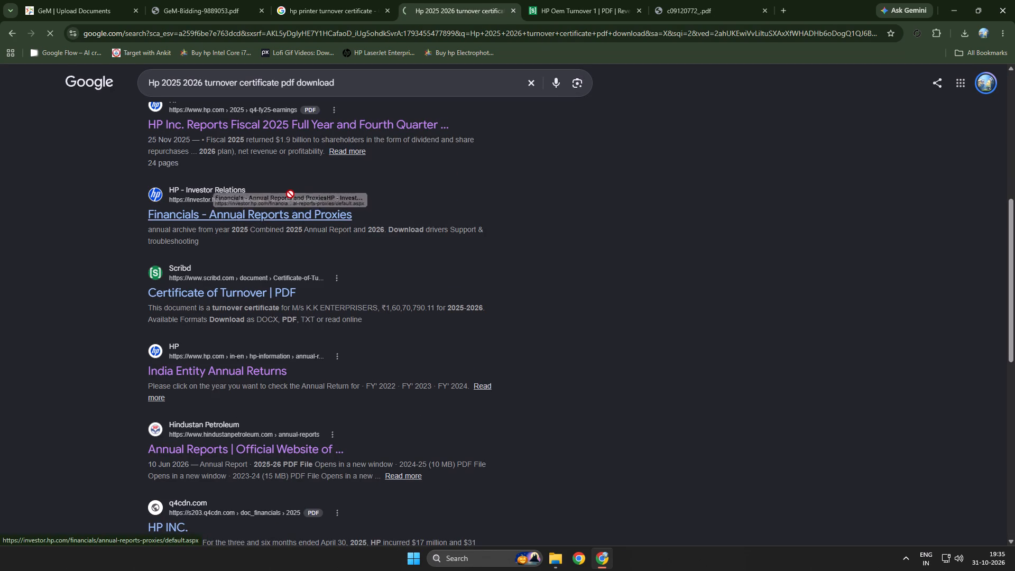
{"action": "left_click_drag", "start_coordinate": [290, 194], "coordinate": [796, 0]}
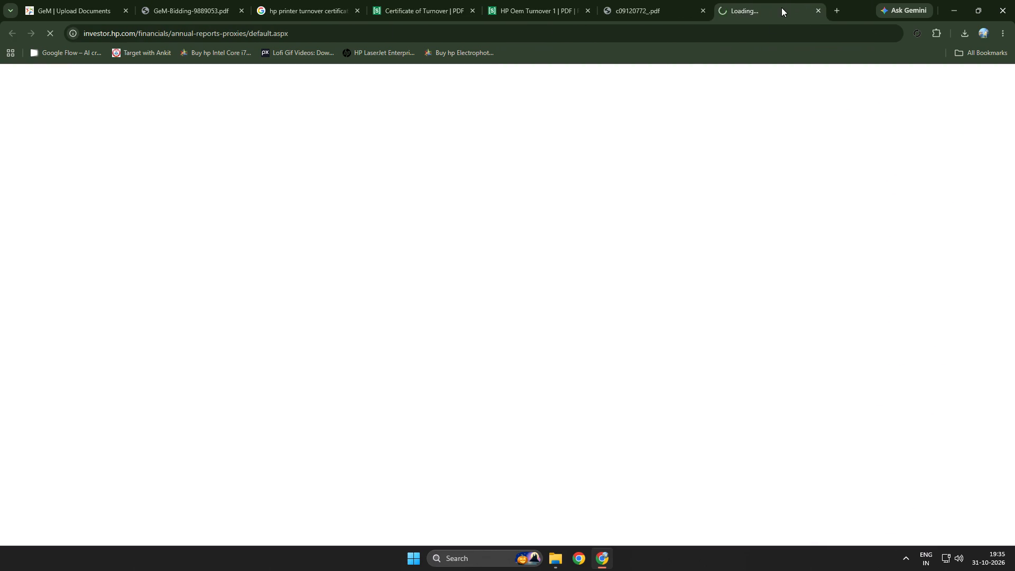
Examine the certificates in the Scribd "HP Oem Turnover 1" document, dismissing the advertisement that covers it.
{"action": "left_click", "coordinate": [651, 10]}
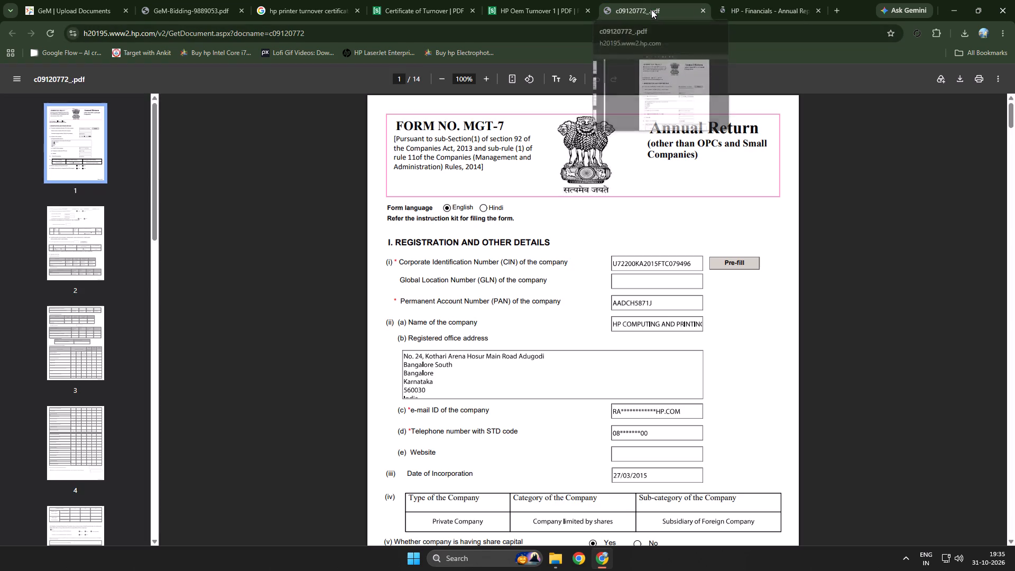
{"action": "left_click", "coordinate": [759, 0]}
{"action": "left_click", "coordinate": [563, 0]}
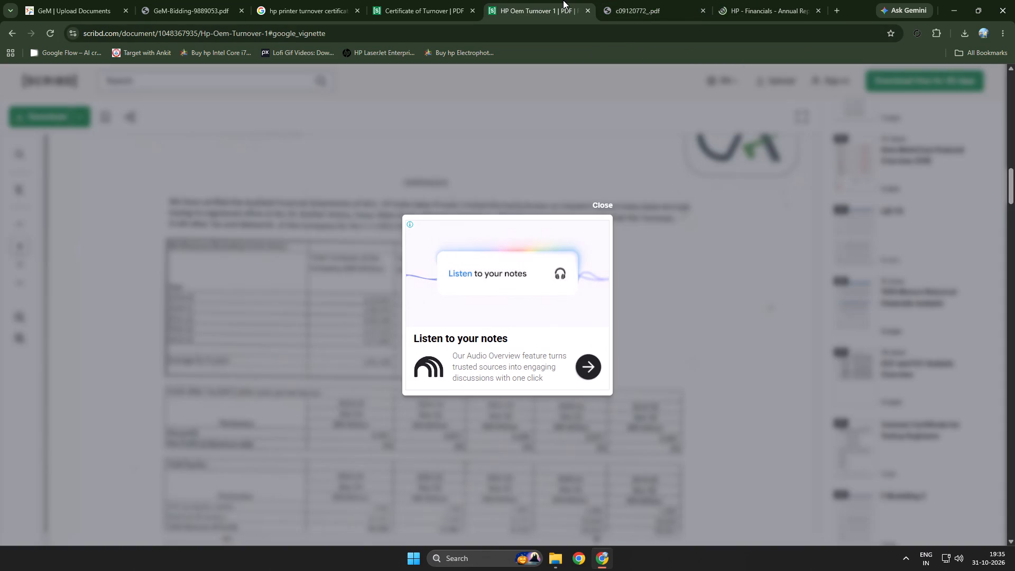
{"action": "left_click", "coordinate": [601, 204]}
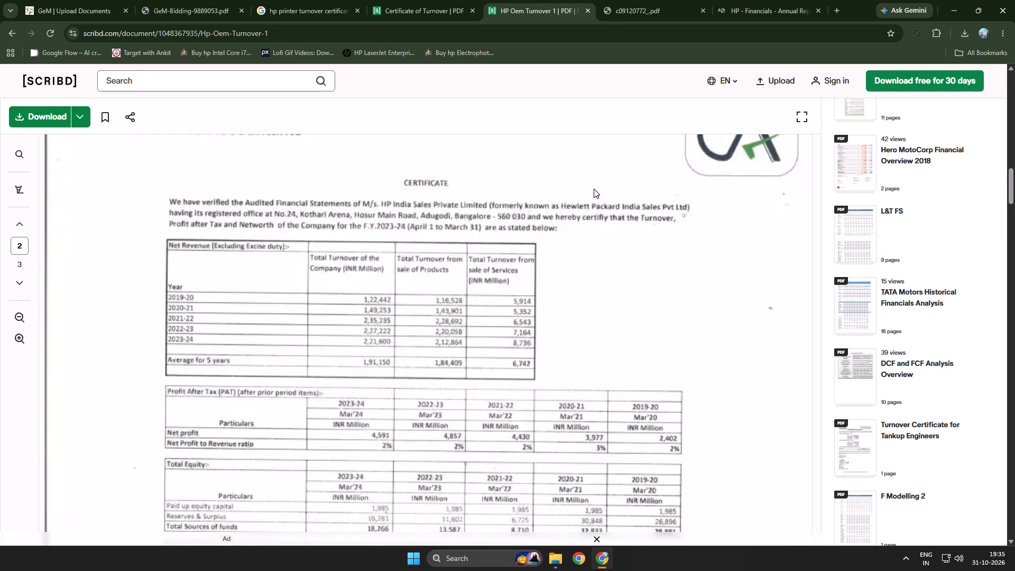
{"action": "scroll", "coordinate": [573, 180], "scroll_direction": "up", "scroll_amount": 2}
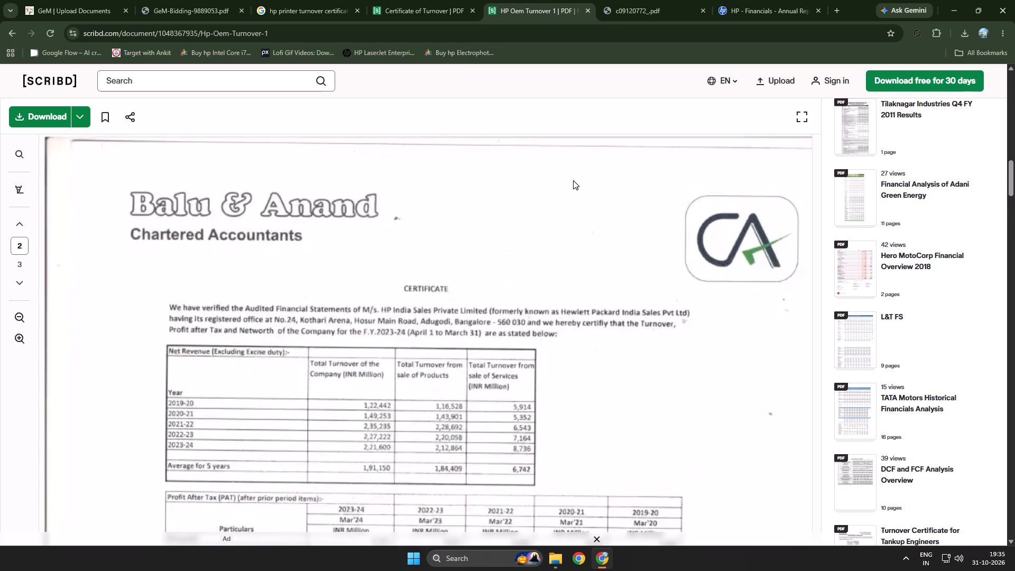
{"action": "scroll", "coordinate": [573, 180], "scroll_direction": "down", "scroll_amount": 13}
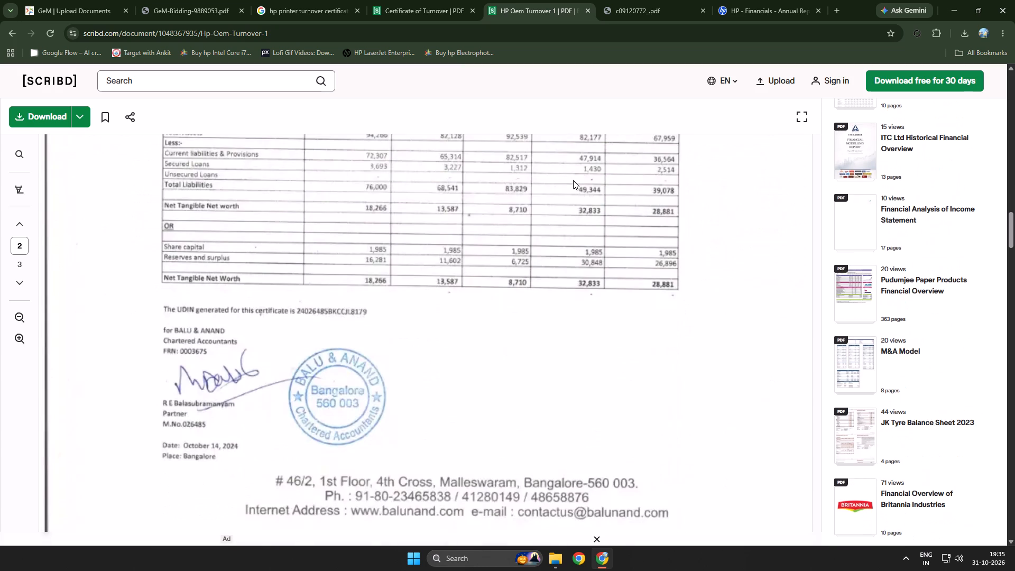
{"action": "scroll", "coordinate": [573, 180], "scroll_direction": "down", "scroll_amount": 10}
{"action": "scroll", "coordinate": [583, 178], "scroll_direction": "up", "scroll_amount": 3}
{"action": "scroll", "coordinate": [583, 178], "scroll_direction": "down", "scroll_amount": 4}
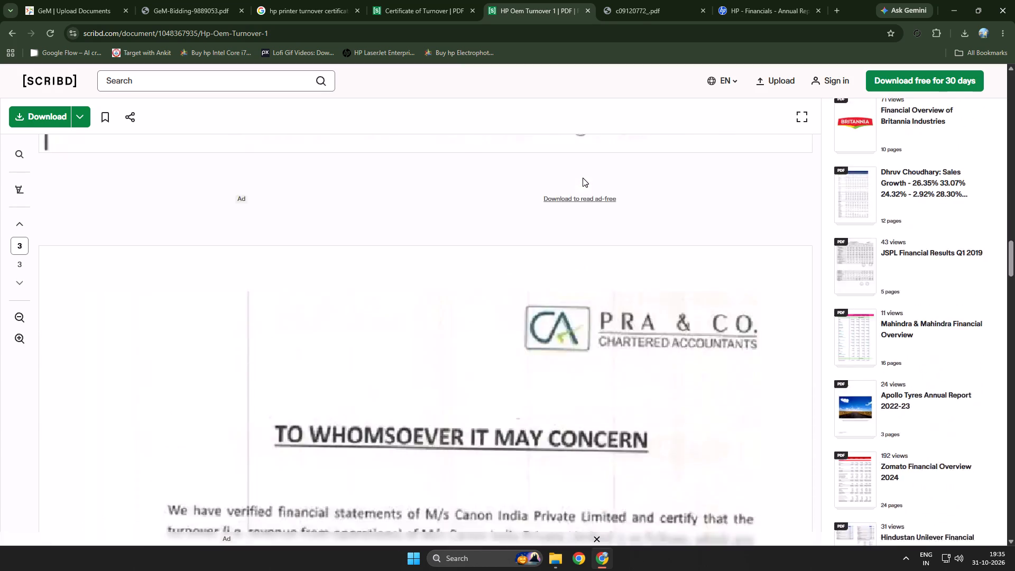
{"action": "scroll", "coordinate": [583, 178], "scroll_direction": "down", "scroll_amount": 5}
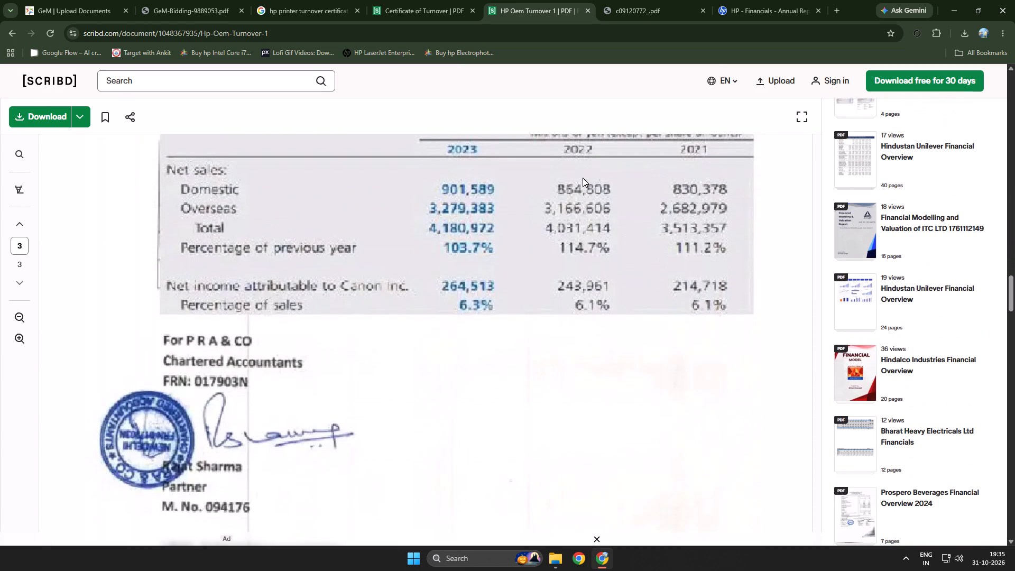
{"action": "scroll", "coordinate": [583, 178], "scroll_direction": "down", "scroll_amount": 6}
On HP's Annual Reports and Proxies page, check the report year list and open the Combined 2025 Annual Report and 2026 Proxy Statement.
{"action": "left_click", "coordinate": [766, 0]}
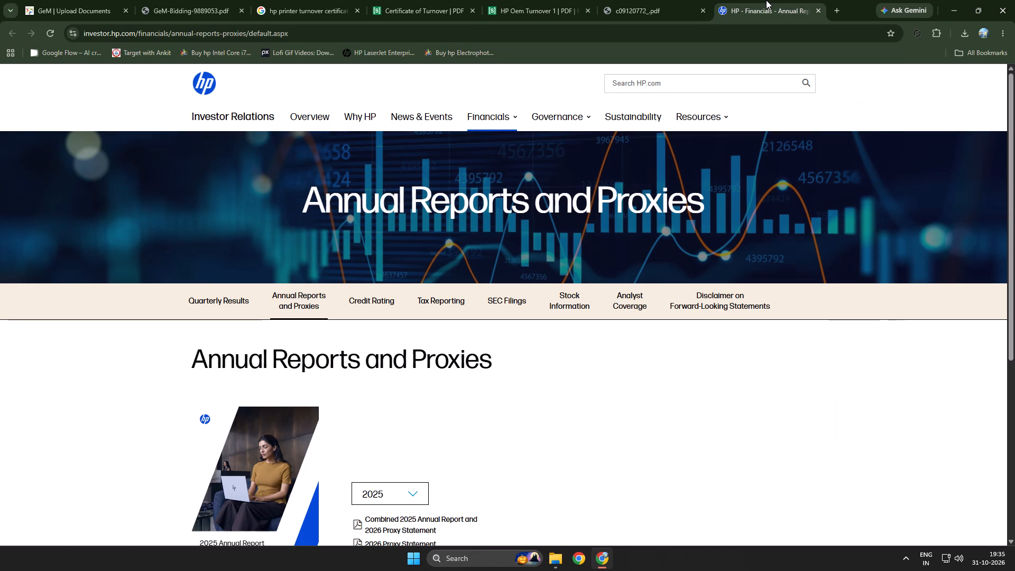
{"action": "scroll", "coordinate": [562, 280], "scroll_direction": "down", "scroll_amount": 6}
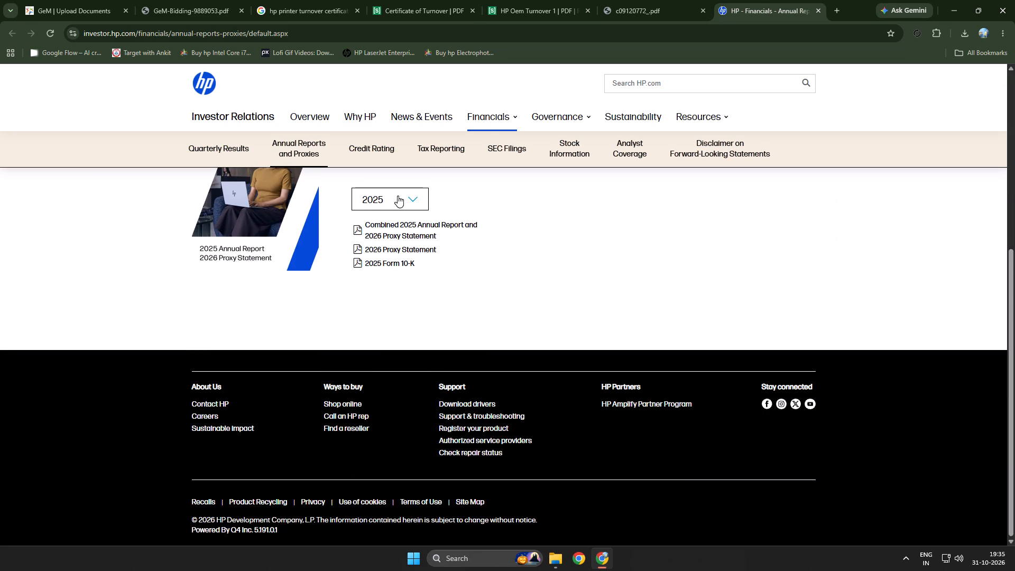
{"action": "left_click", "coordinate": [402, 206]}
{"action": "scroll", "coordinate": [402, 209], "scroll_direction": "up", "scroll_amount": 2}
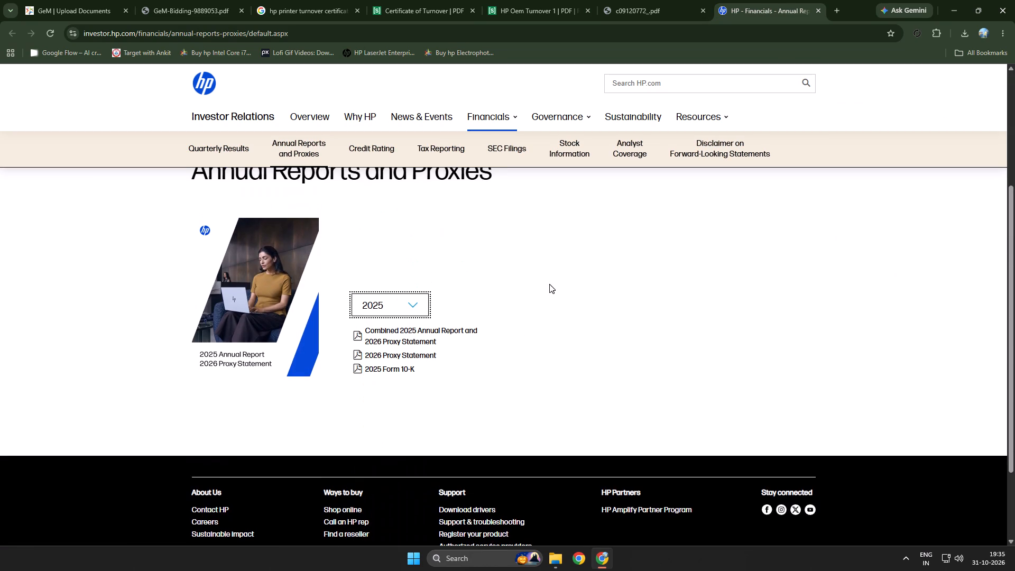
{"action": "left_click", "coordinate": [553, 284]}
{"action": "left_click", "coordinate": [433, 333]}
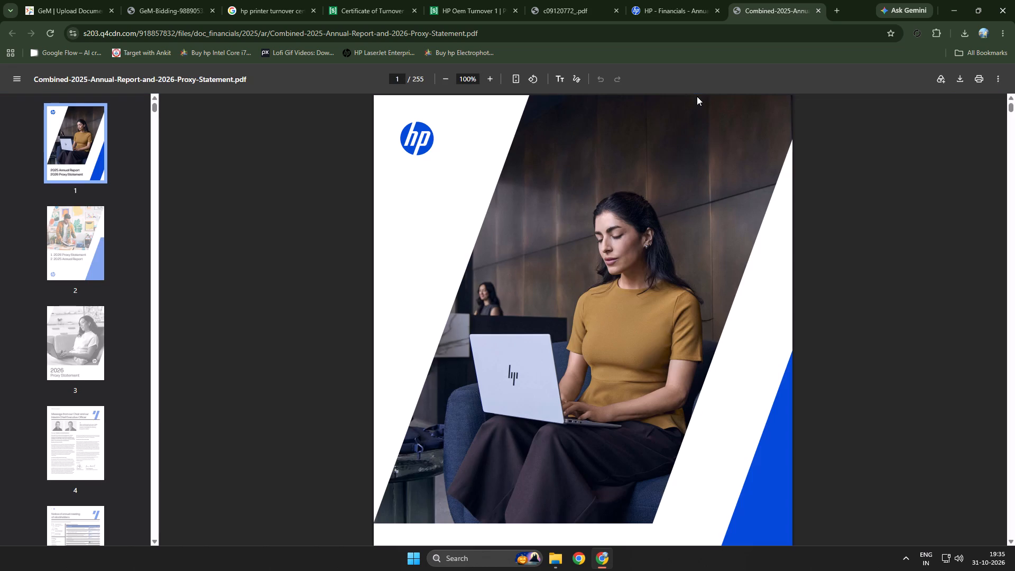
Examine the opening pages of the combined annual report and proxy statement PDF for turnover information.
{"action": "scroll", "coordinate": [647, 201], "scroll_direction": "down", "scroll_amount": 20}
{"action": "scroll", "coordinate": [640, 210], "scroll_direction": "down", "scroll_amount": 12}
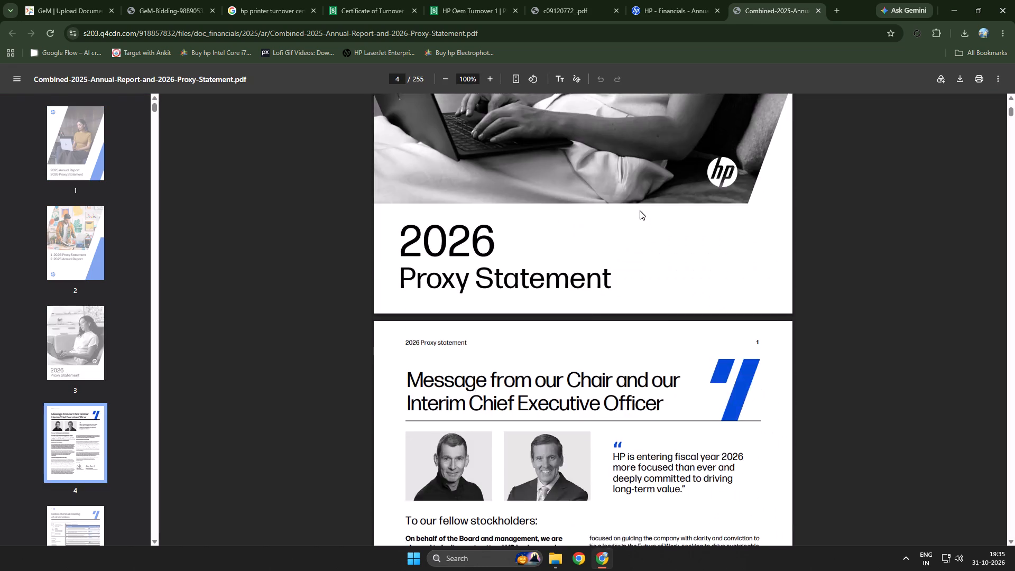
{"action": "scroll", "coordinate": [640, 210], "scroll_direction": "down", "scroll_amount": 17}
{"action": "scroll", "coordinate": [640, 210], "scroll_direction": "down", "scroll_amount": 7}
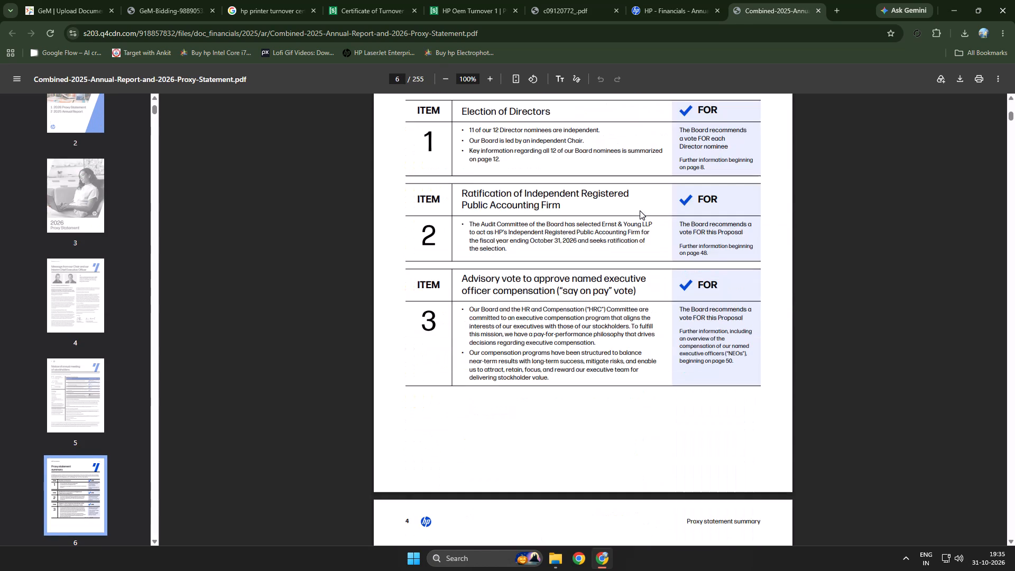
{"action": "scroll", "coordinate": [640, 210], "scroll_direction": "down", "scroll_amount": 15}
{"action": "scroll", "coordinate": [640, 210], "scroll_direction": "down", "scroll_amount": 14}
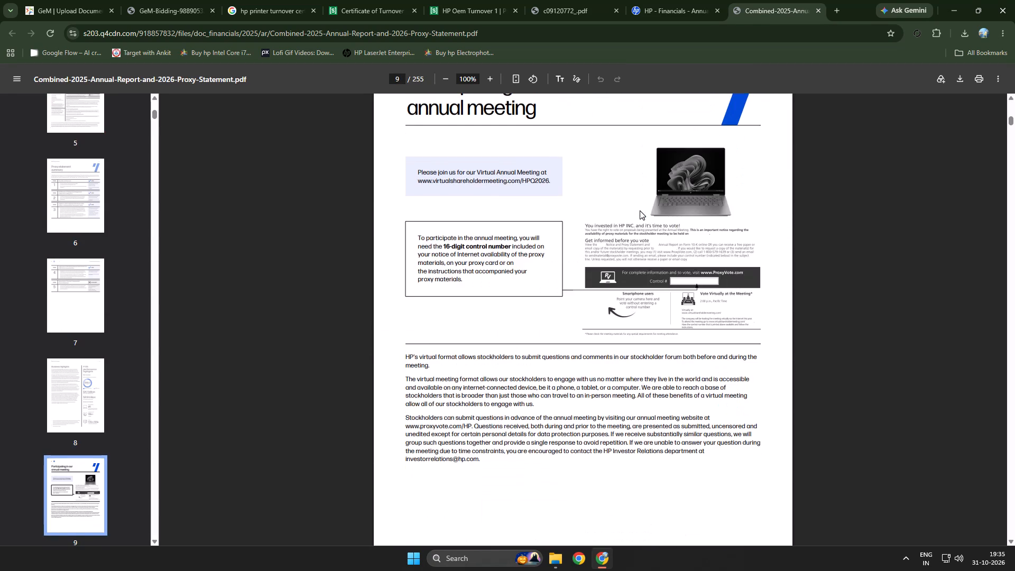
{"action": "scroll", "coordinate": [640, 210], "scroll_direction": "up", "scroll_amount": 7}
{"action": "scroll", "coordinate": [640, 210], "scroll_direction": "down", "scroll_amount": 2}
{"action": "scroll", "coordinate": [640, 210], "scroll_direction": "up", "scroll_amount": 12}
{"action": "left_click", "coordinate": [595, 0]}
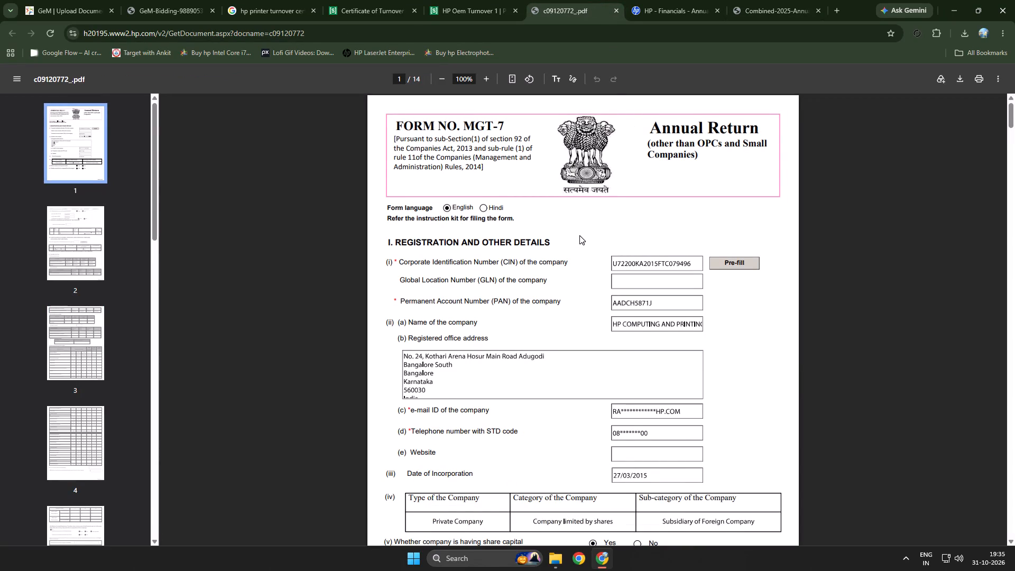
{"action": "scroll", "coordinate": [579, 235], "scroll_direction": "down", "scroll_amount": 9}
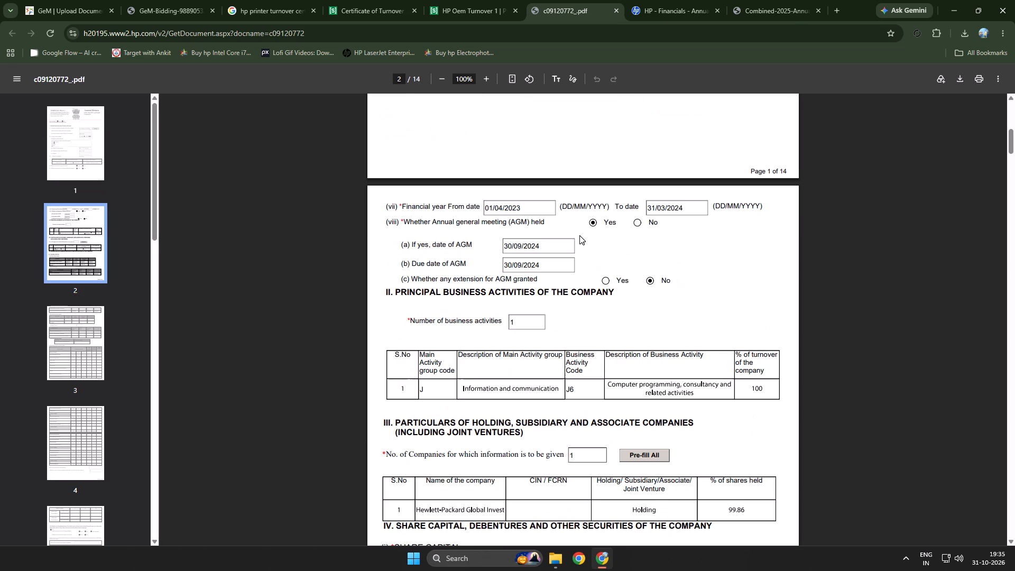
{"action": "scroll", "coordinate": [579, 235], "scroll_direction": "down", "scroll_amount": 6}
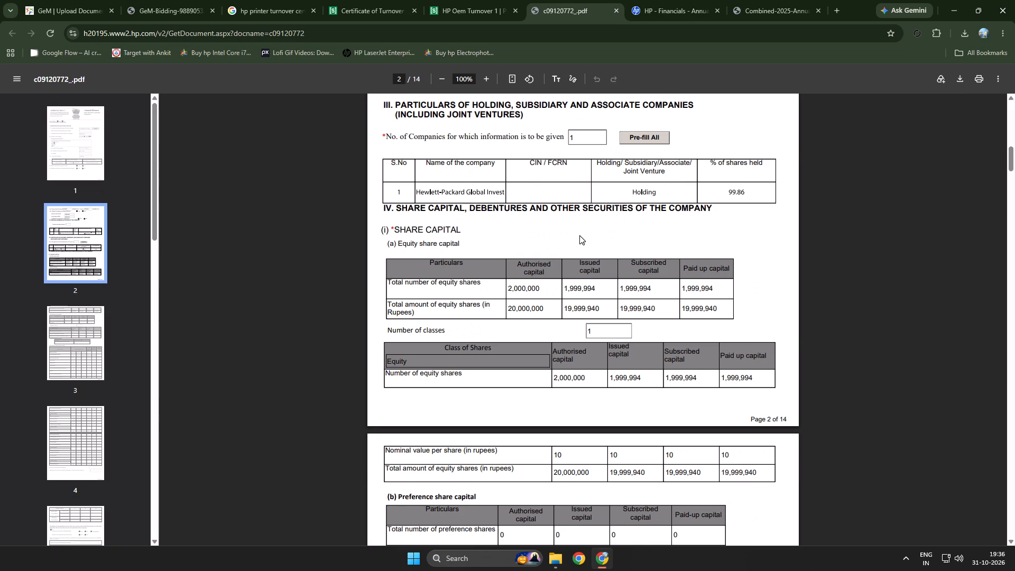
{"action": "left_click", "coordinate": [965, 84]}
{"action": "key", "text": "h"}
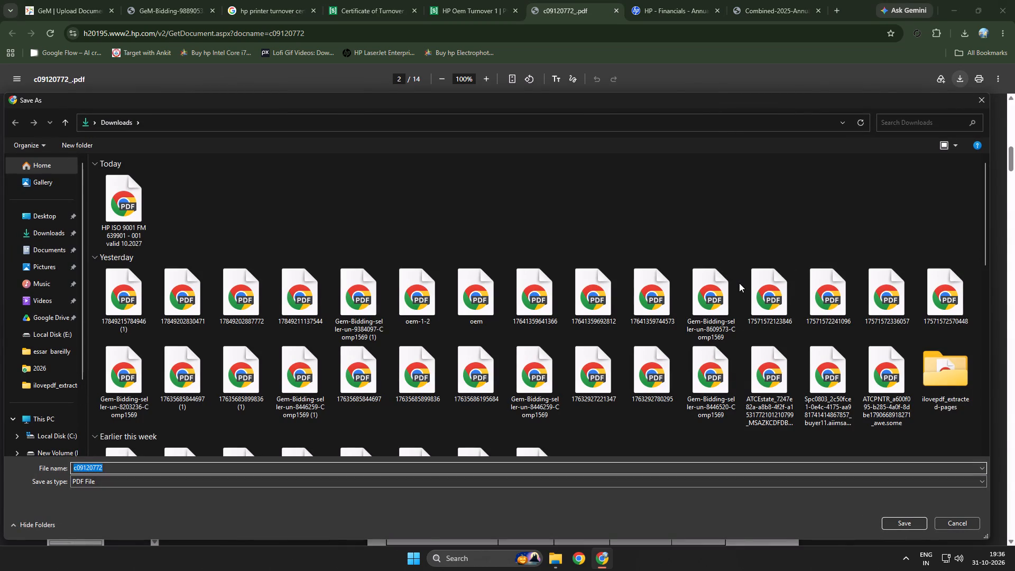
{"action": "type", "text": "O T"}
{"action": "key", "text": "BackSpace"}
{"action": "key", "text": "BackSpace"}
{"action": "key", "text": "BackSpace"}
{"action": "type", "text": "P TURN OVER"}
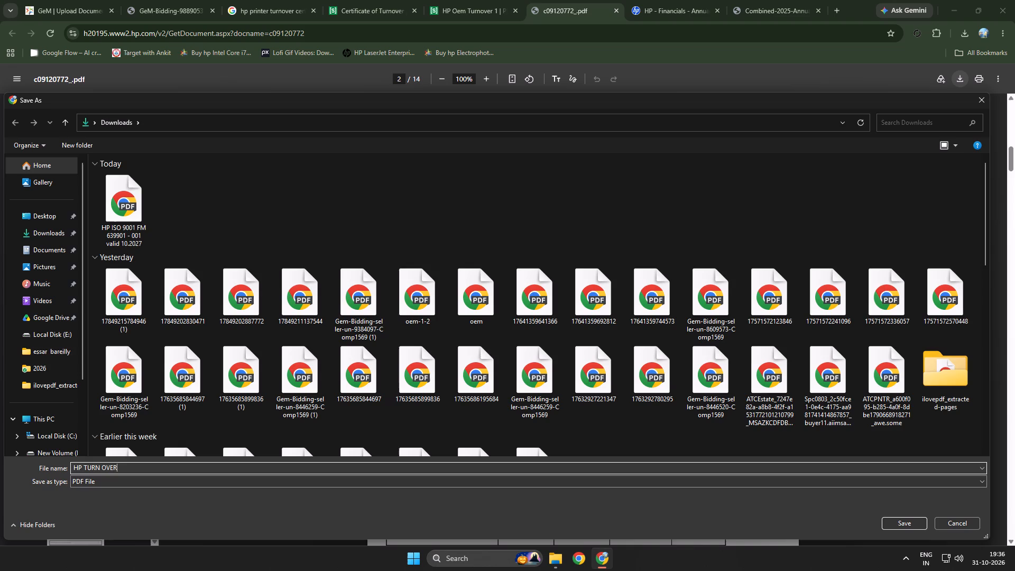
{"action": "key", "text": "Return"}
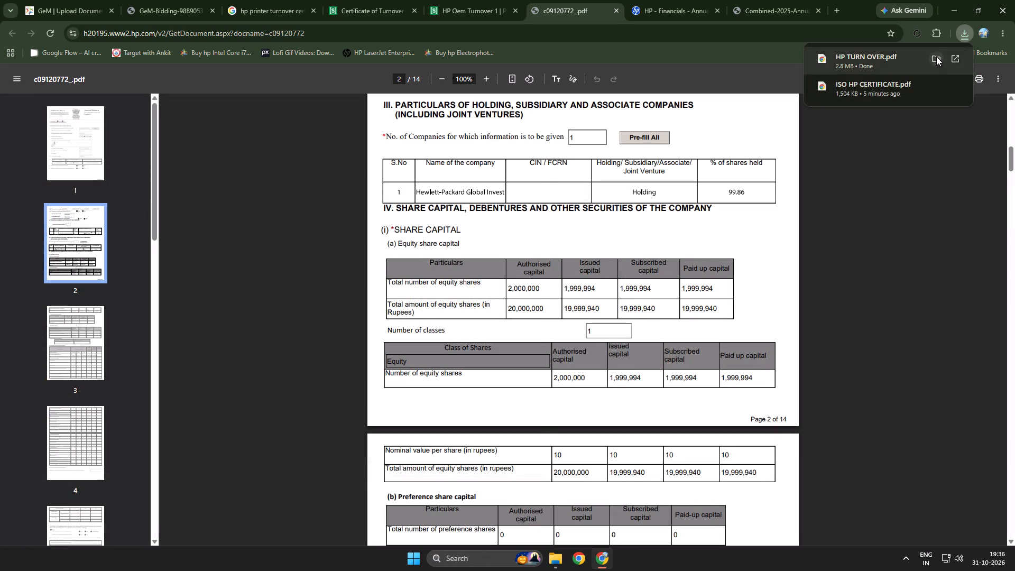
Move the HP TURN OVER PDF from the Downloads folder into the essar bareilly folder.
{"action": "left_click", "coordinate": [936, 57]}
{"action": "key", "text": "ctrl+x"}
{"action": "left_click", "coordinate": [1014, 570]}
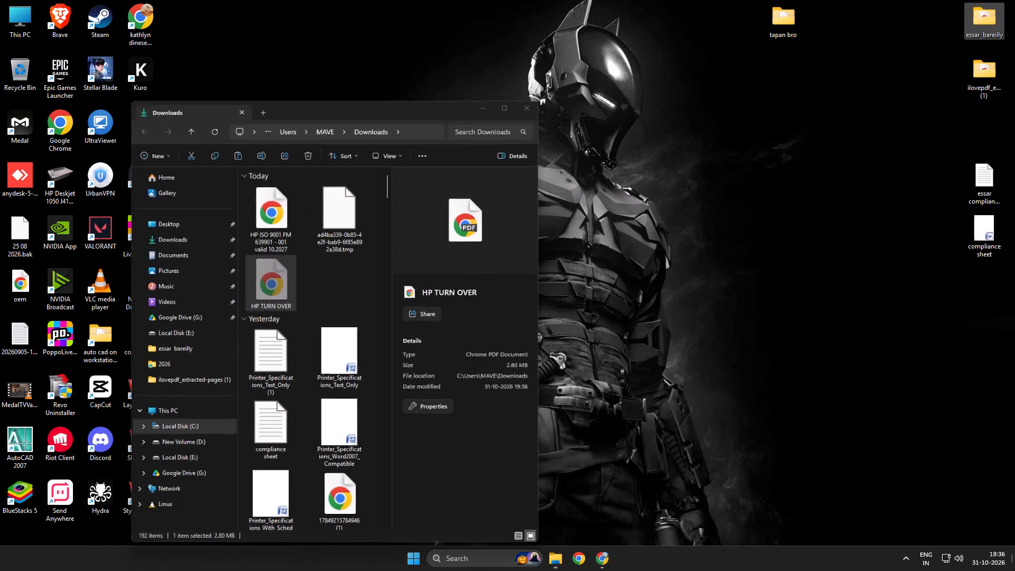
{"action": "left_click", "coordinate": [567, 556]}
{"action": "left_click", "coordinate": [627, 496]}
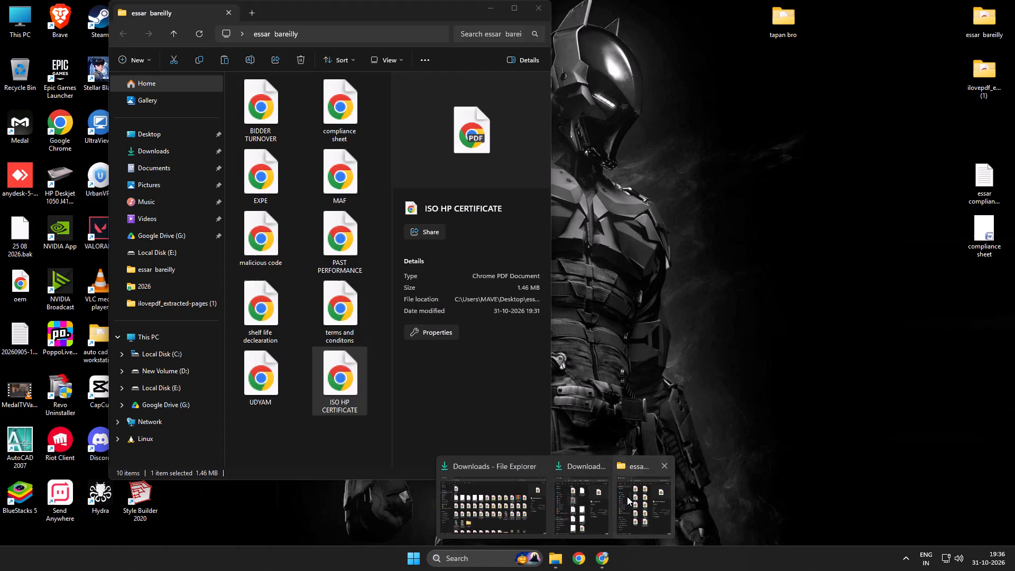
{"action": "left_click", "coordinate": [325, 436]}
{"action": "key", "text": "ctrl+v"}
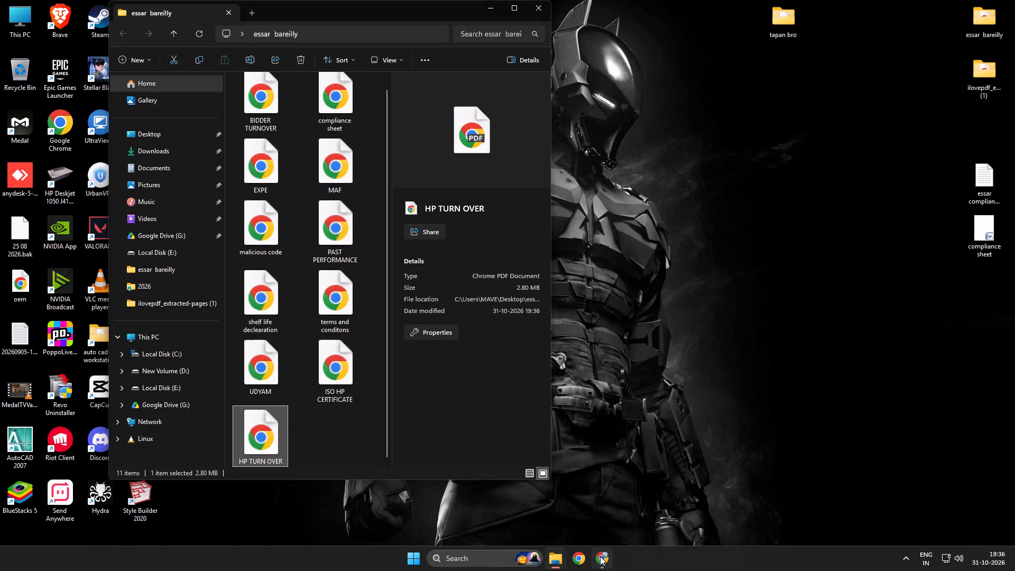
In the GeM bid's Upload Documents form, upload the HP TURN OVER PDF for OEM Annual Turnover.
{"action": "left_click", "coordinate": [600, 556]}
{"action": "left_click", "coordinate": [81, 0]}
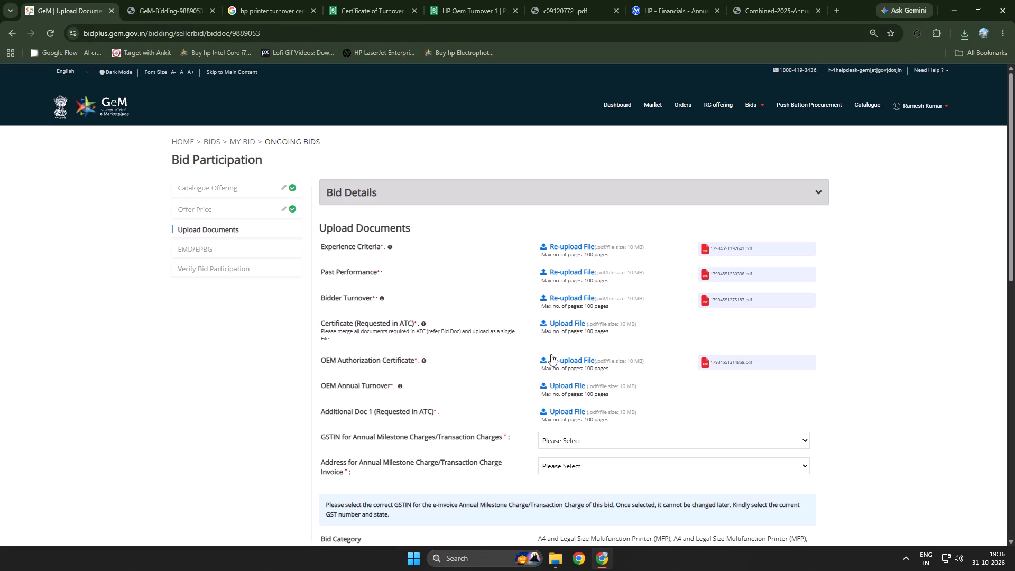
{"action": "left_click", "coordinate": [565, 384]}
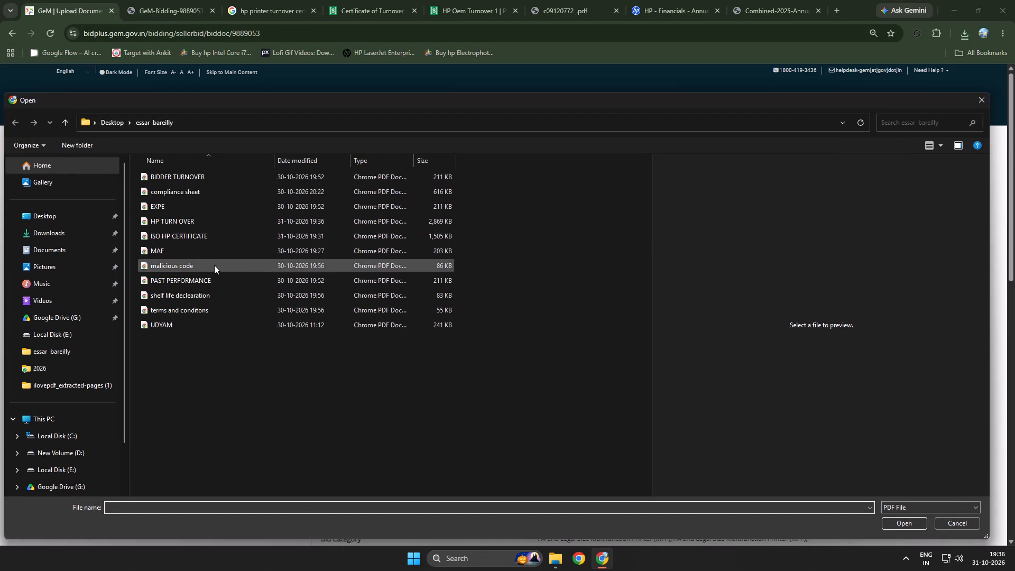
{"action": "left_click", "coordinate": [195, 217]}
{"action": "left_click", "coordinate": [910, 518]}
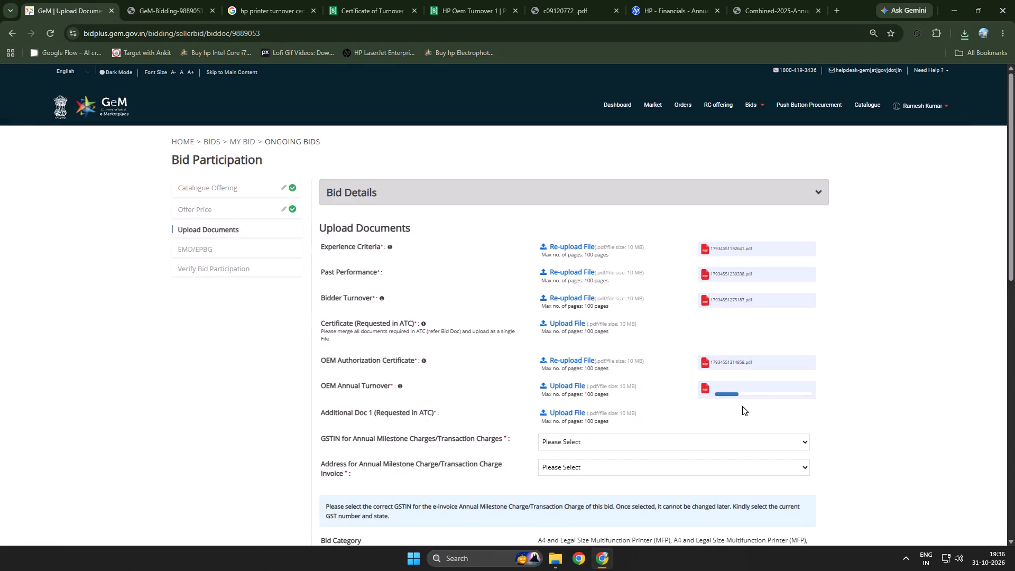
{"action": "scroll", "coordinate": [569, 365], "scroll_direction": "down", "scroll_amount": 1}
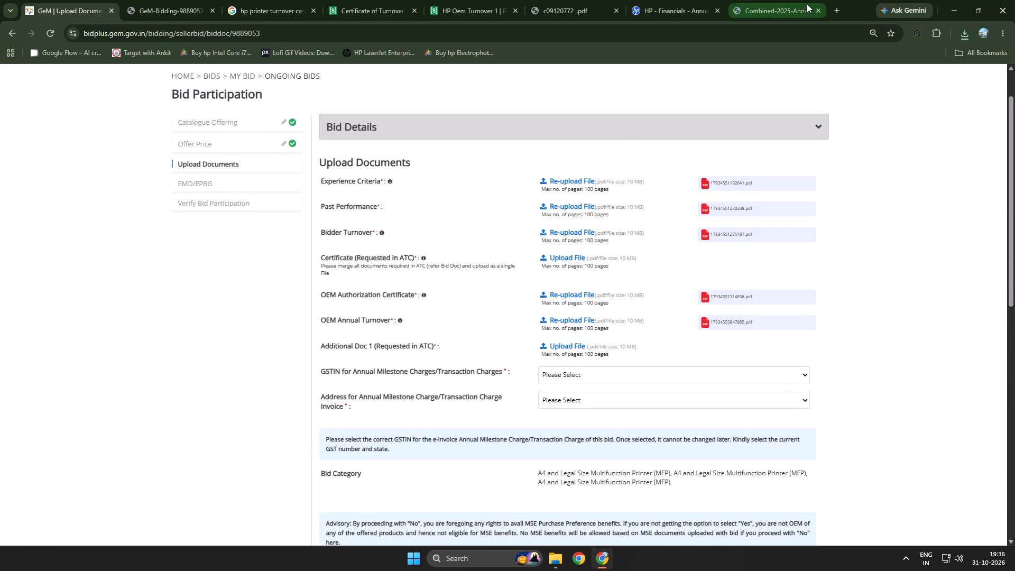
Search the web for "combine pdf" in a new tab and open the Combine PDF – Online PDF Combiner site.
{"action": "left_click", "coordinate": [836, 12]}
{"action": "type", "text": "COMBINE"}
{"action": "key", "text": "space"}
{"action": "key", "text": "Return"}
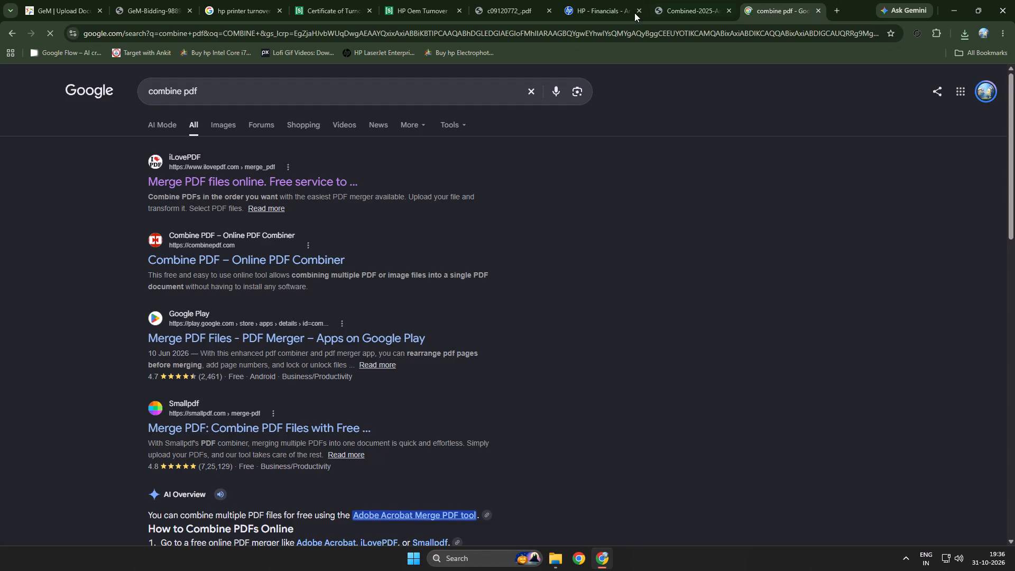
{"action": "left_click", "coordinate": [293, 260]}
Upload all PDFs from the essar bareilly folder to the combiner except BIDDER TURNOVER and PAST PERFORMANCE.
{"action": "left_click", "coordinate": [439, 241]}
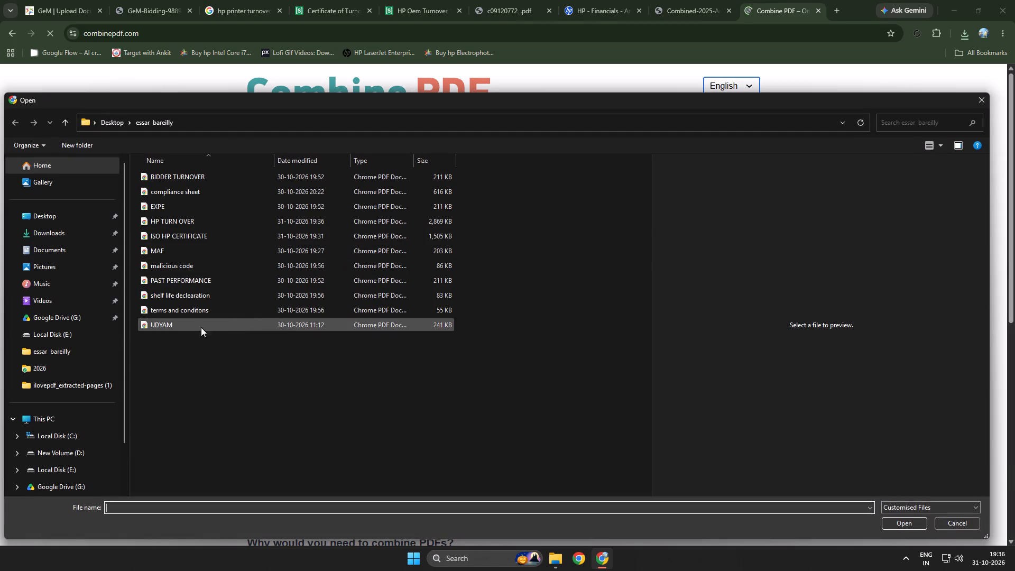
{"action": "key", "text": "ctrl+a"}
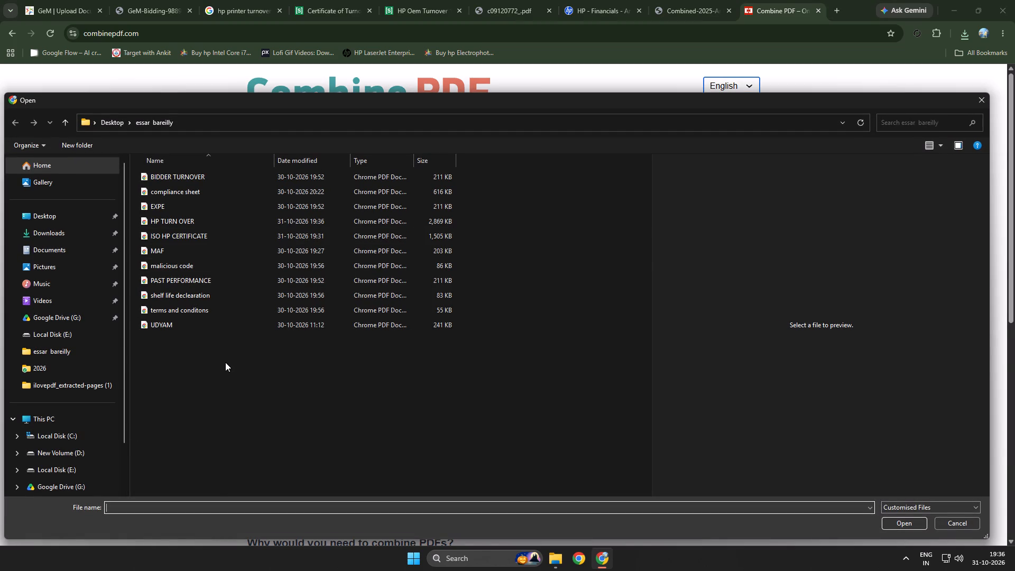
{"action": "key", "text": "ctrl+a"}
{"action": "left_click", "coordinate": [216, 363]}
{"action": "left_click_drag", "start_coordinate": [193, 349], "coordinate": [159, 177]}
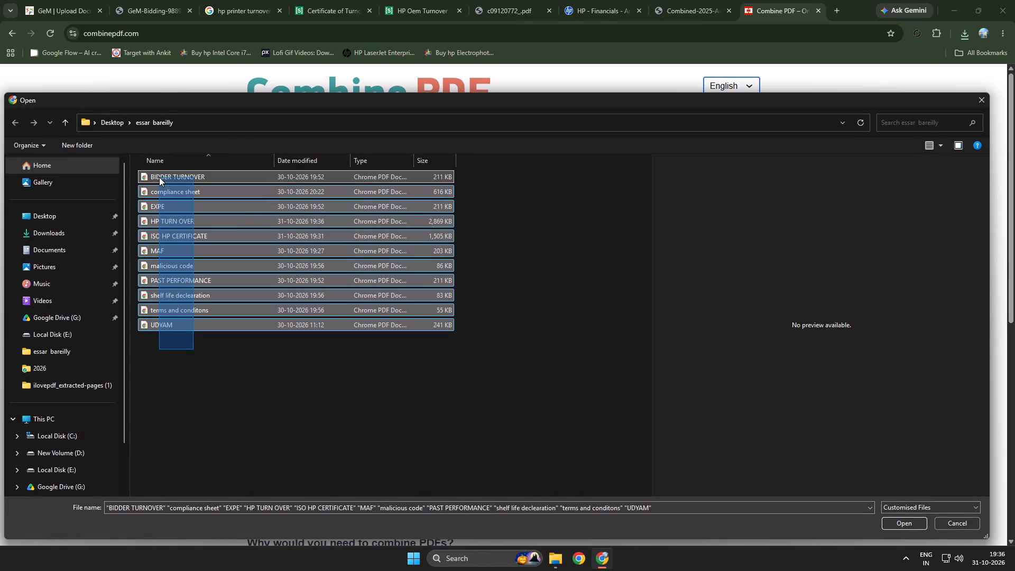
{"action": "left_click_drag", "start_coordinate": [159, 177], "coordinate": [159, 177]}
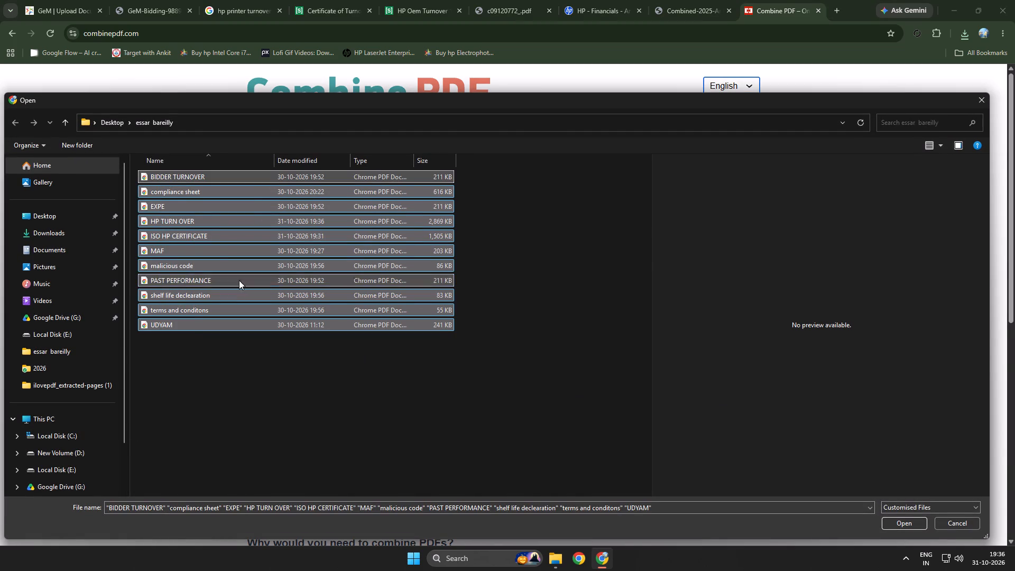
{"action": "left_click", "coordinate": [199, 280], "text": "ctrl"}
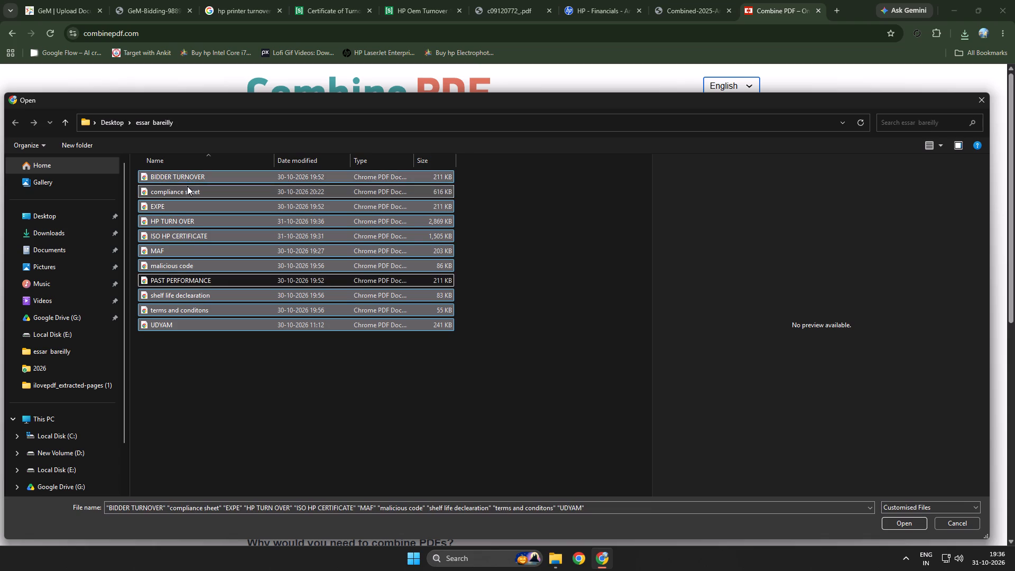
{"action": "left_click", "coordinate": [187, 178], "text": "ctrl"}
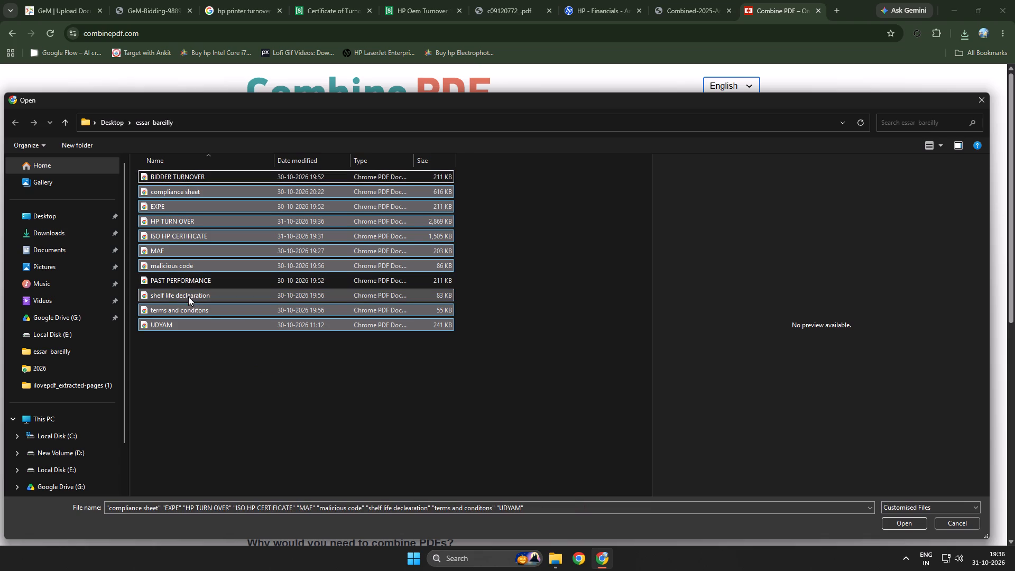
{"action": "left_click", "coordinate": [190, 176], "text": "ctrl"}
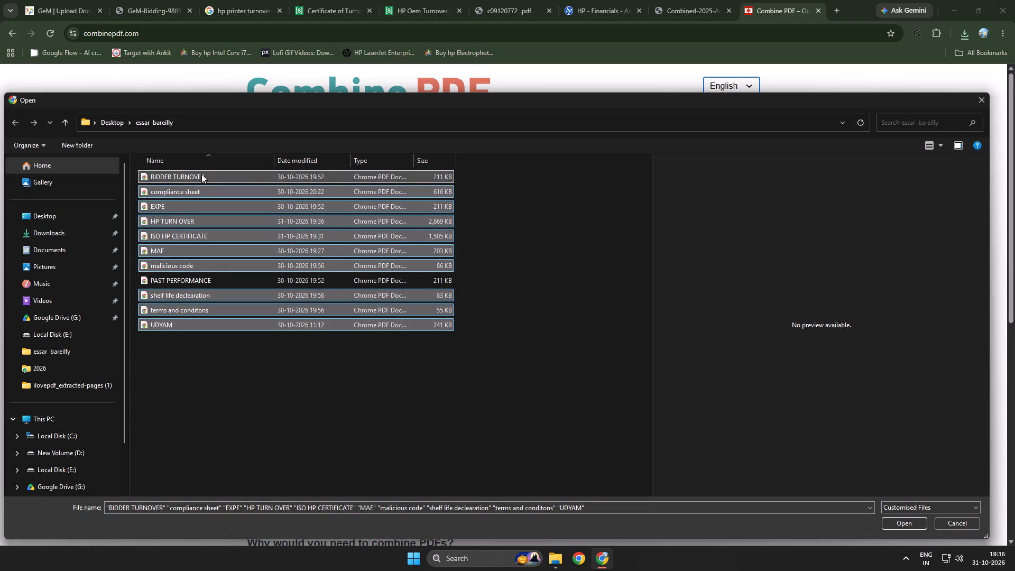
{"action": "left_click", "coordinate": [201, 173], "text": "ctrl"}
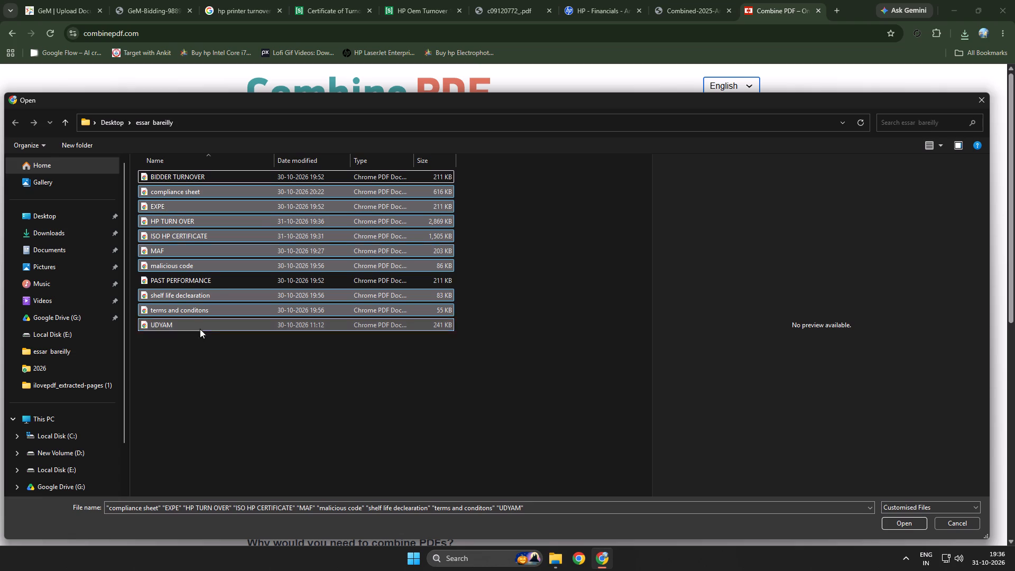
{"action": "left_click", "coordinate": [897, 527]}
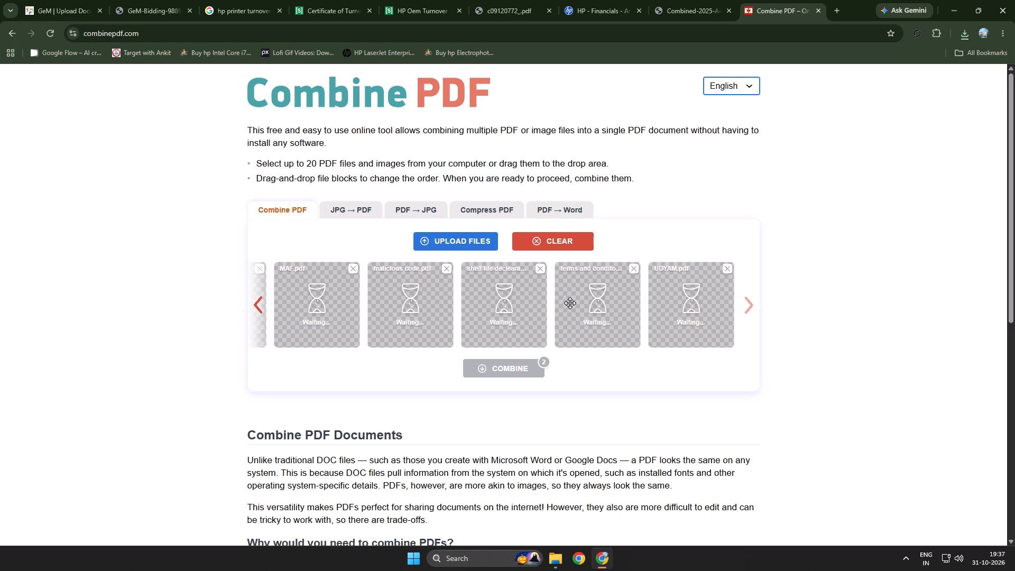
Place the shelf life declearation file directly after HP TURN OVER and combine the nine uploaded files into a single PDF.
{"action": "middle_click_drag", "start_coordinate": [539, 338], "coordinate": [514, 335]}
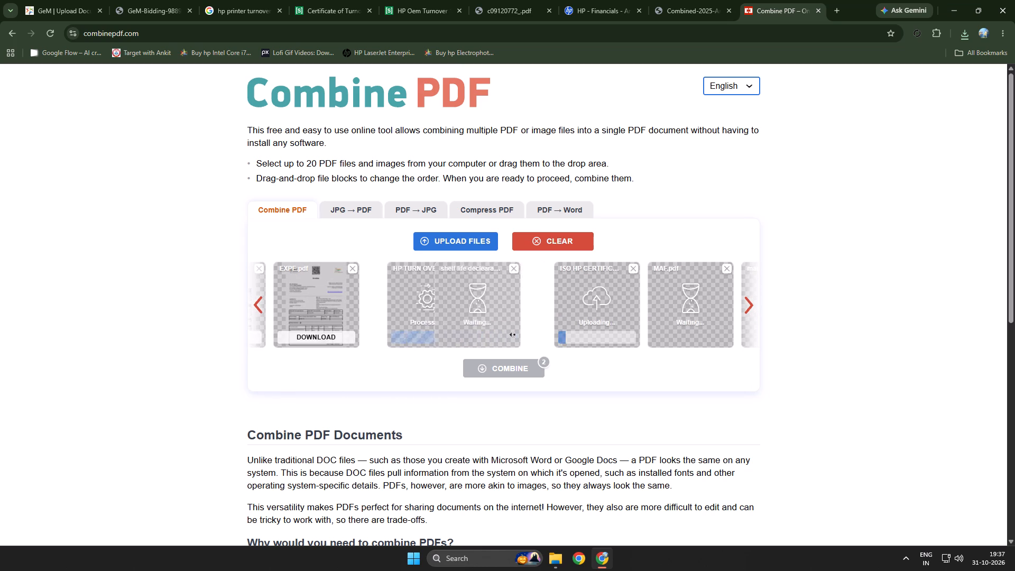
{"action": "middle_click_drag", "start_coordinate": [514, 335], "coordinate": [543, 335]}
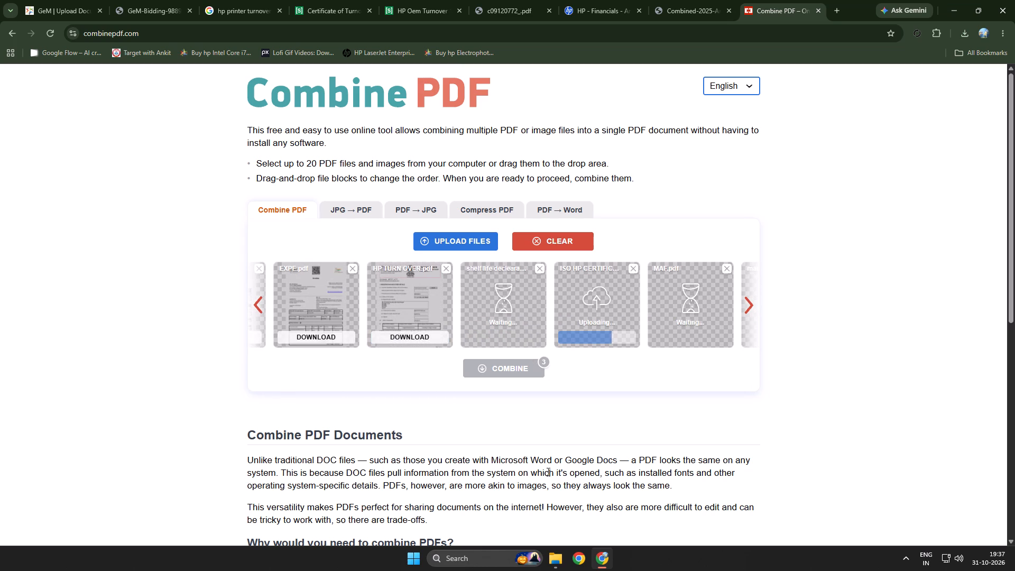
{"action": "scroll", "coordinate": [556, 412], "scroll_direction": "down", "scroll_amount": 13}
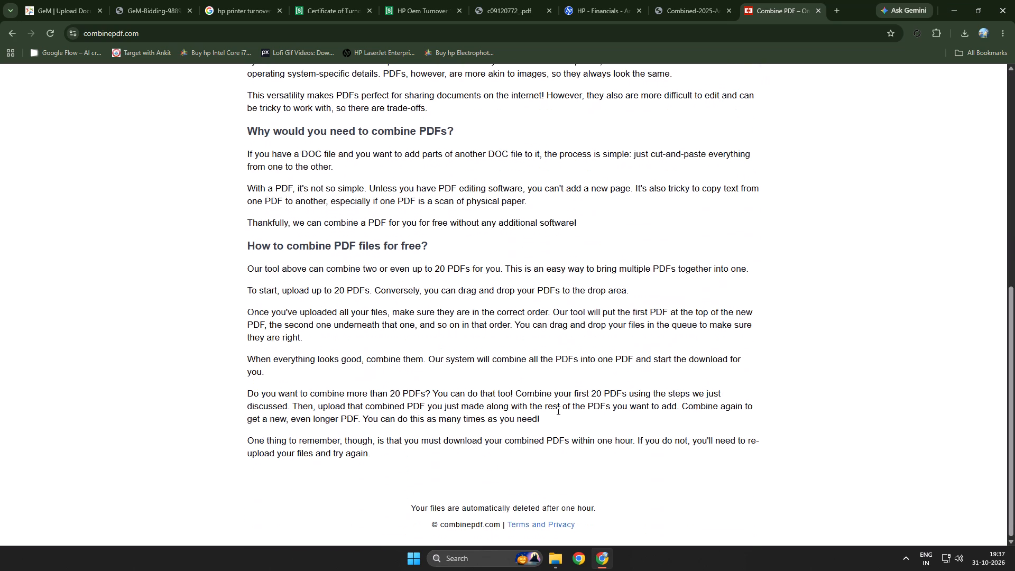
{"action": "scroll", "coordinate": [557, 410], "scroll_direction": "up", "scroll_amount": 13}
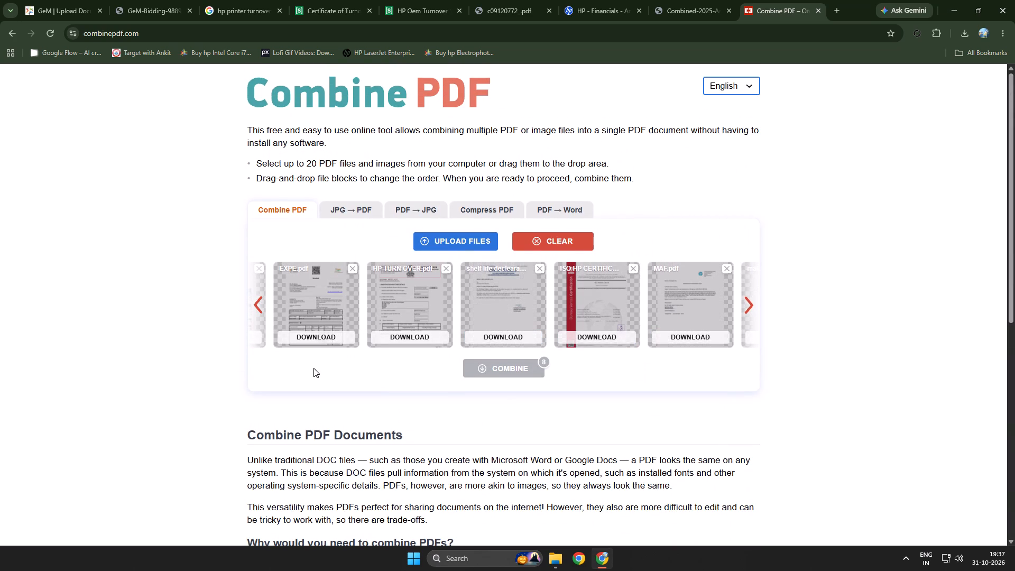
{"action": "left_click", "coordinate": [252, 307]}
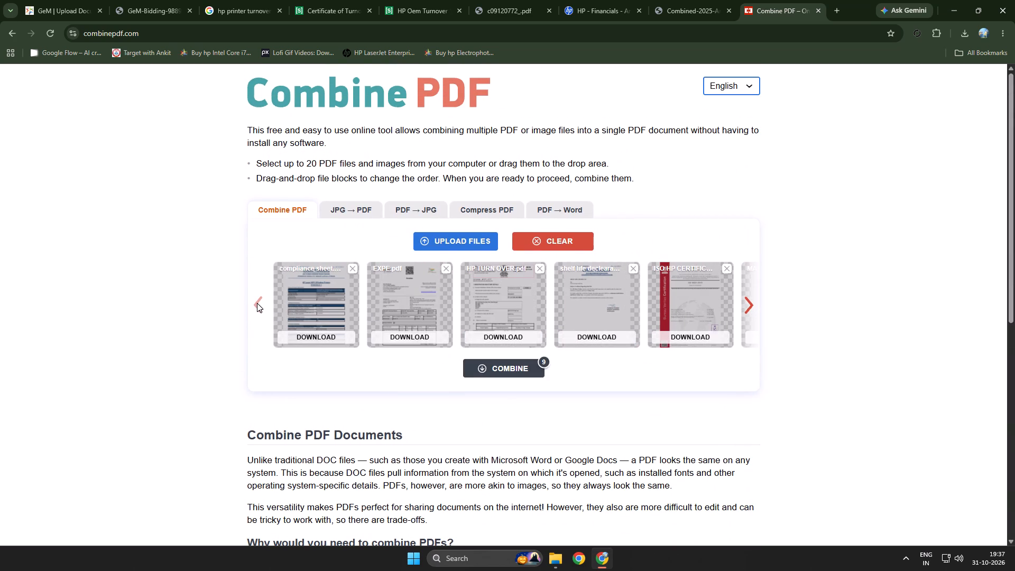
{"action": "left_click", "coordinate": [257, 303]}
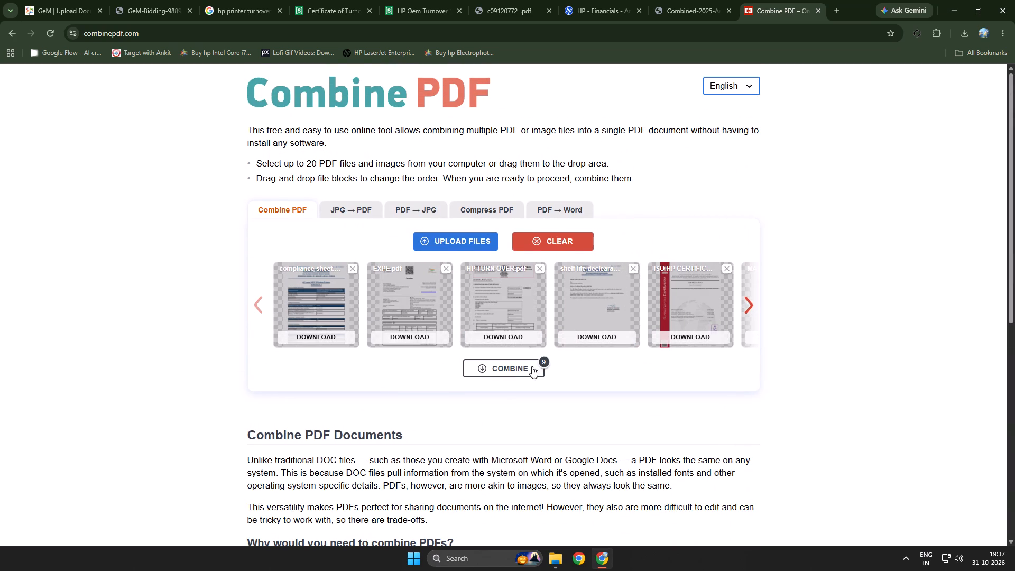
{"action": "left_click", "coordinate": [518, 366]}
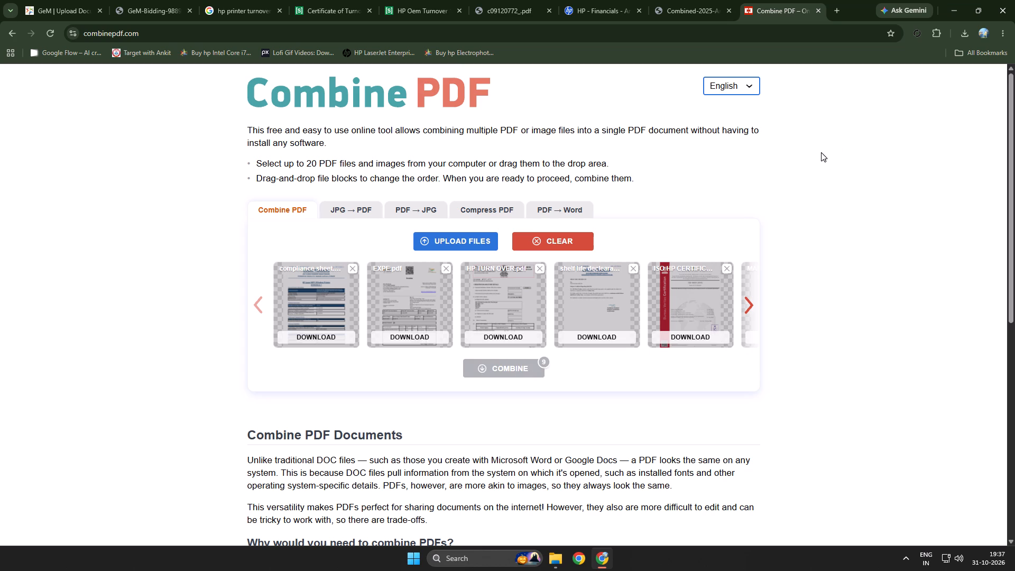
Show the downloaded combinepdf file in its folder and rename it as ATC.
{"action": "left_click", "coordinate": [965, 37]}
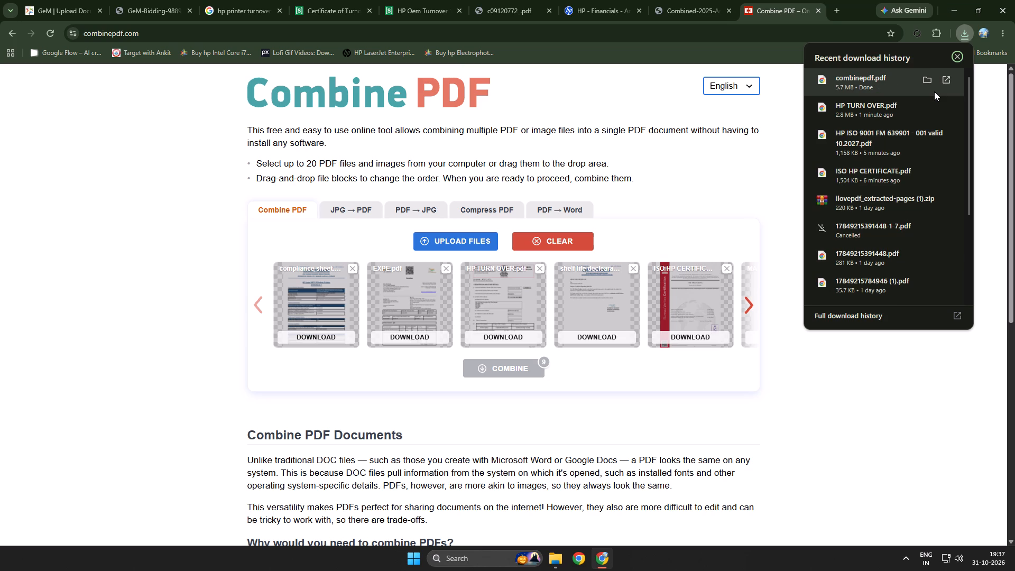
{"action": "left_click", "coordinate": [929, 83]}
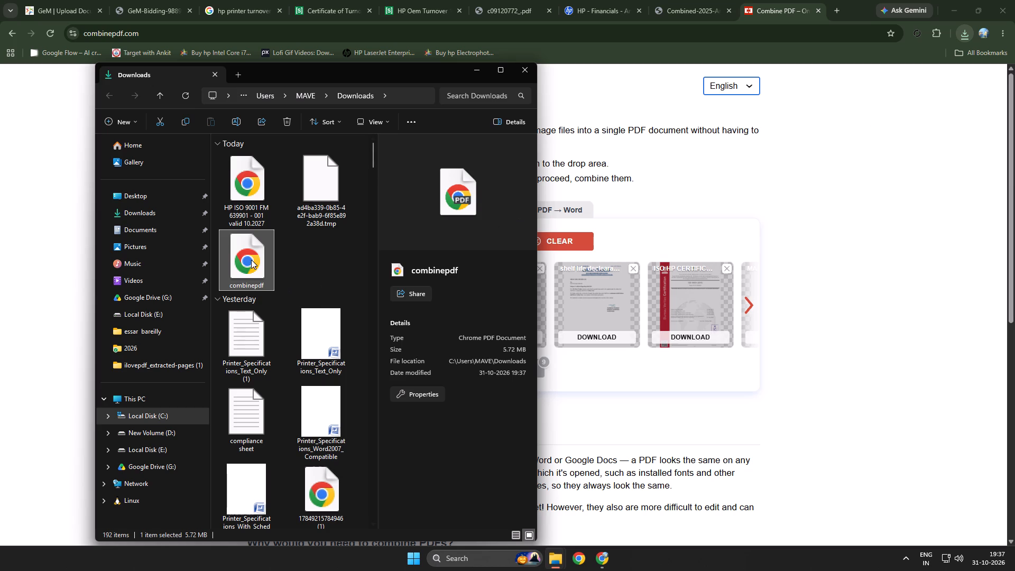
{"action": "right_click", "coordinate": [251, 260]}
{"action": "left_click", "coordinate": [329, 243]}
{"action": "type", "text": "ATC"}
{"action": "key", "text": "space"}
{"action": "left_click", "coordinate": [287, 260]}
Move the ATC PDF from the Downloads folder into the essar bareilly folder.
{"action": "left_click", "coordinate": [243, 259]}
{"action": "key", "text": "ctrl+c"}
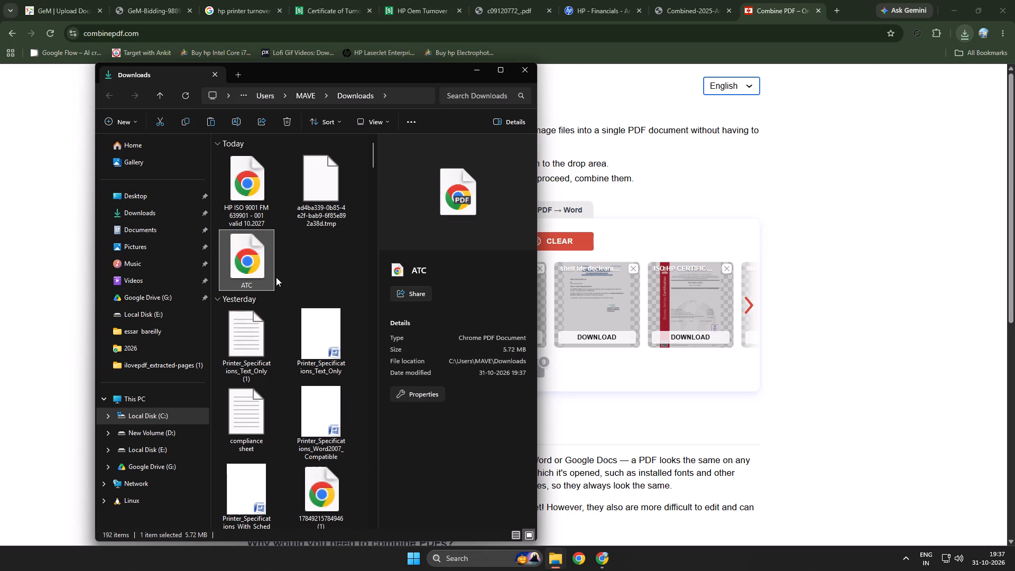
{"action": "key", "text": "ctrl+x"}
{"action": "left_click", "coordinate": [549, 557]}
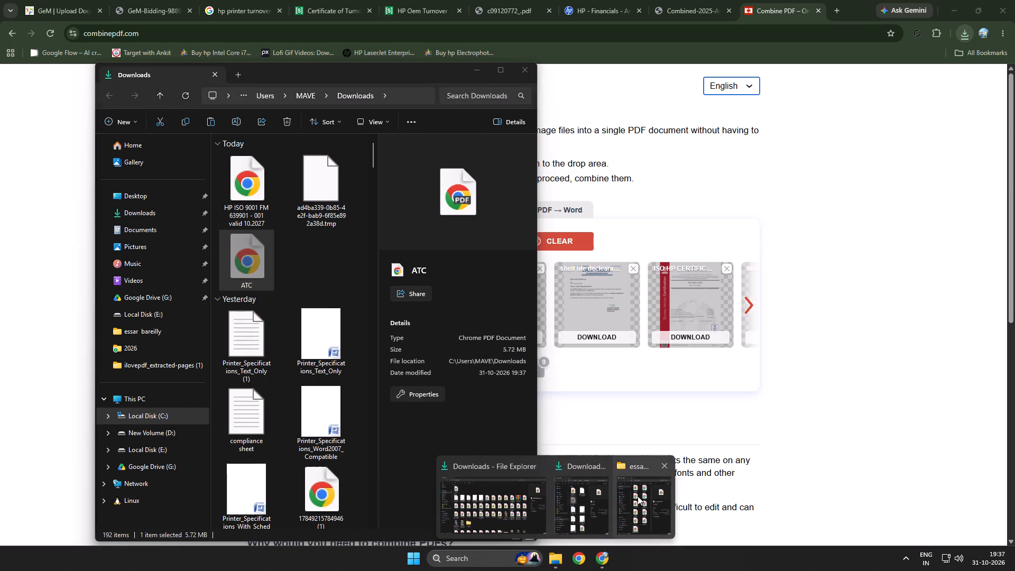
{"action": "left_click", "coordinate": [639, 494]}
{"action": "left_click", "coordinate": [345, 439]}
{"action": "key", "text": "ctrl+v"}
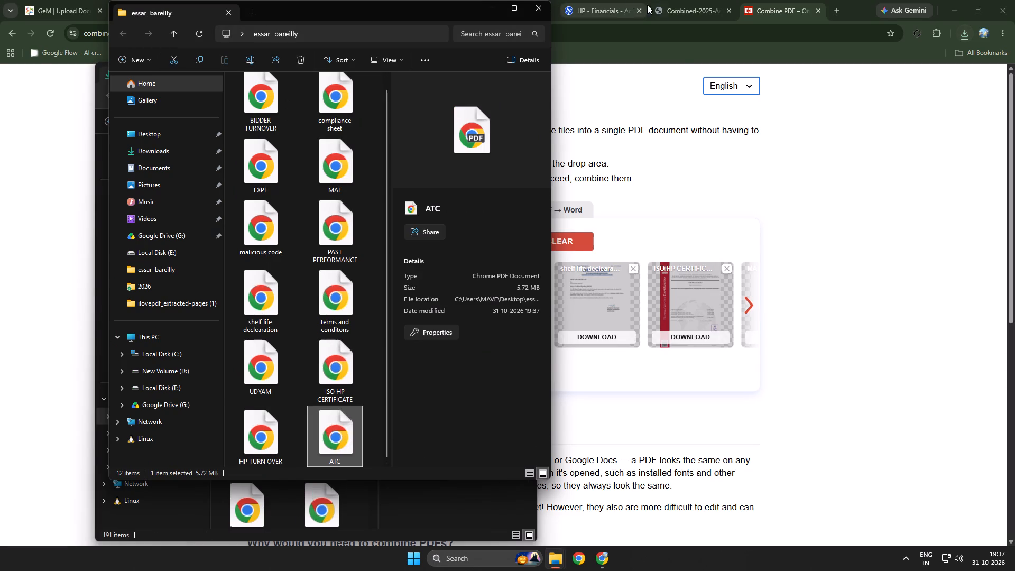
Return to the GeM bid form and upload the ATC PDF for Certificate (Requested in ATC).
{"action": "left_click", "coordinate": [885, 195]}
{"action": "left_click", "coordinate": [78, 0]}
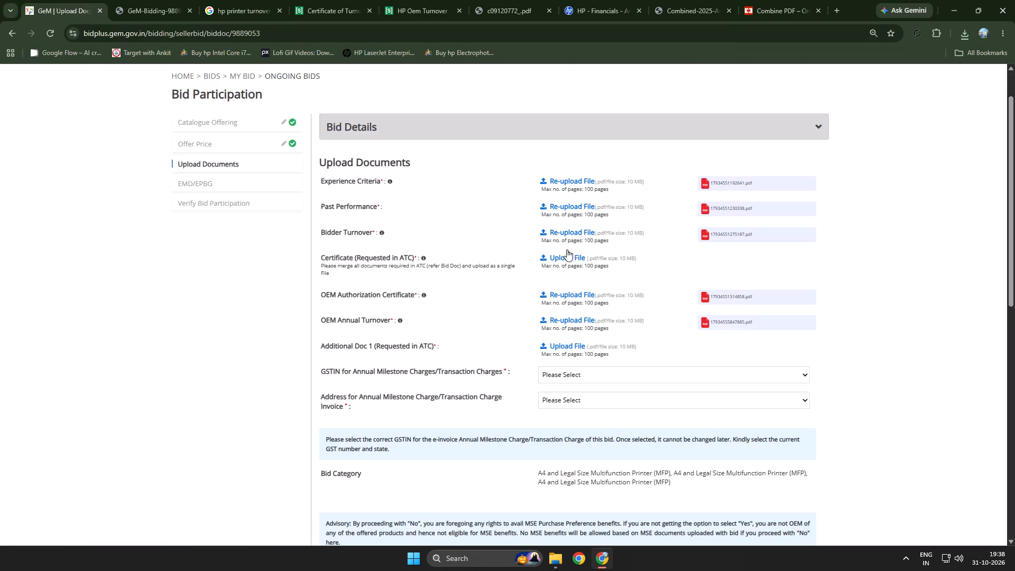
{"action": "left_click", "coordinate": [567, 256]}
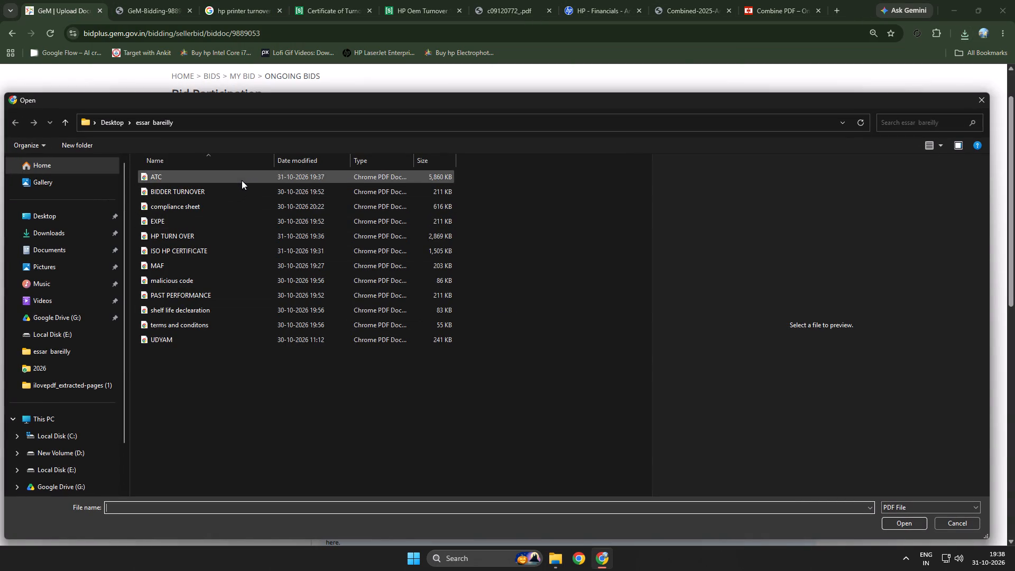
{"action": "left_click", "coordinate": [242, 180]}
{"action": "left_click", "coordinate": [889, 520]}
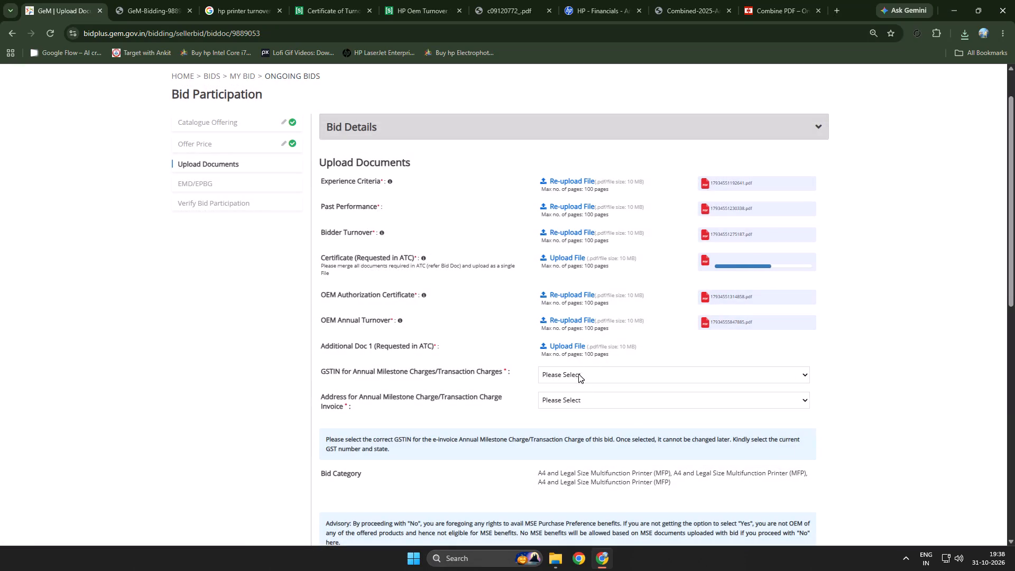
Upload the ATC PDF for Additional Doc 1 (Requested in ATC) as well.
{"action": "left_click", "coordinate": [573, 350]}
{"action": "left_click", "coordinate": [222, 180]}
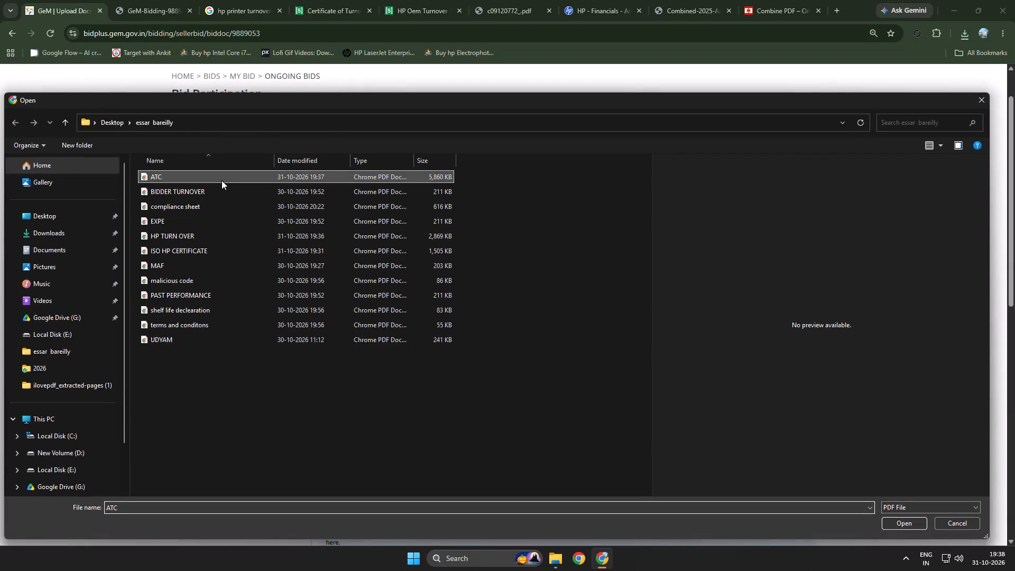
{"action": "left_click", "coordinate": [907, 526]}
Select and confirm the registered GSTIN and the listed invoice address for the Annual Milestone/Transaction Charges.
{"action": "scroll", "coordinate": [573, 285], "scroll_direction": "down", "scroll_amount": 1}
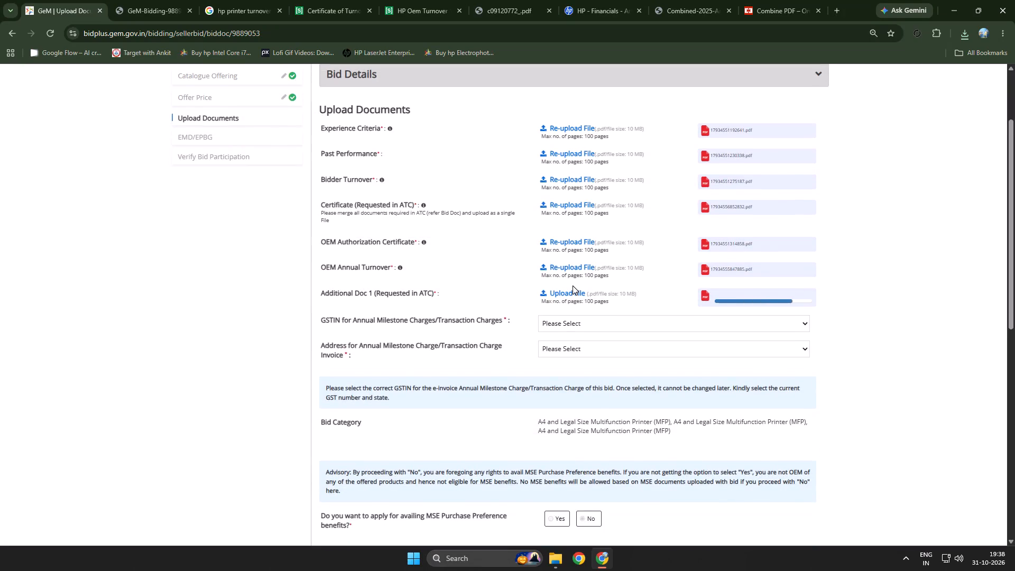
{"action": "left_click", "coordinate": [585, 325]}
{"action": "left_click", "coordinate": [579, 345]}
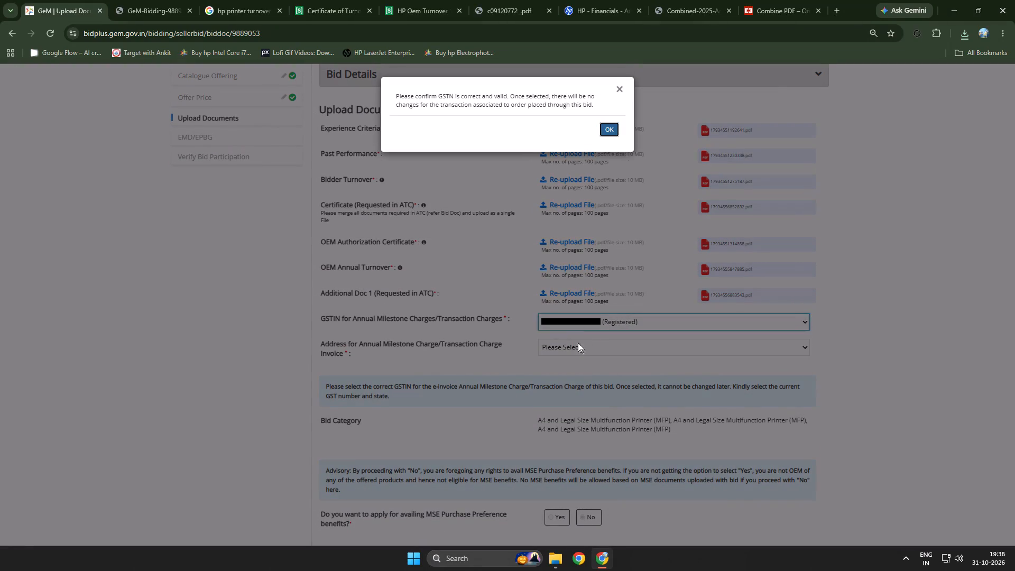
{"action": "left_click", "coordinate": [606, 128]}
{"action": "left_click", "coordinate": [611, 348]}
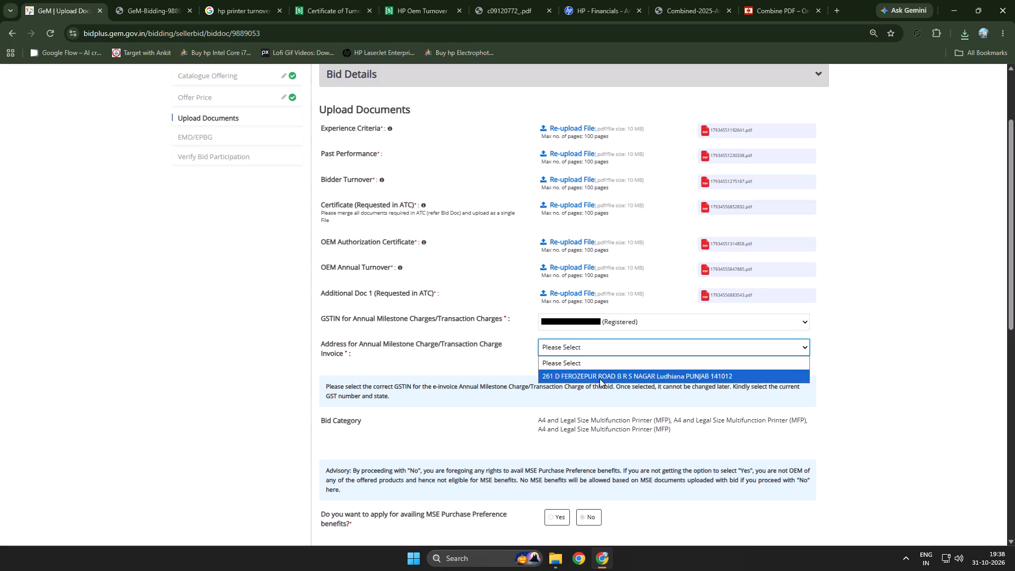
{"action": "left_click", "coordinate": [599, 379]}
{"action": "scroll", "coordinate": [593, 345], "scroll_direction": "down", "scroll_amount": 2}
{"action": "left_click", "coordinate": [613, 132]}
{"action": "scroll", "coordinate": [584, 329], "scroll_direction": "down", "scroll_amount": 2}
{"action": "scroll", "coordinate": [580, 422], "scroll_direction": "down", "scroll_amount": 3}
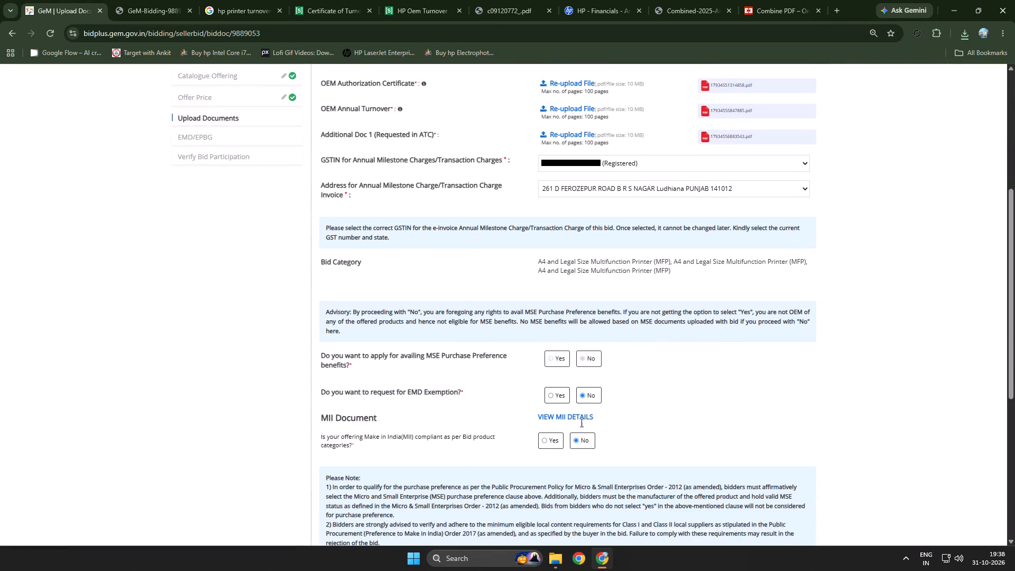
Request EMD exemption as Registered with designated Agency / Authority and upload the UDYAM PDF as supporting document.
{"action": "scroll", "coordinate": [575, 399], "scroll_direction": "down", "scroll_amount": 2}
{"action": "left_click", "coordinate": [551, 288]}
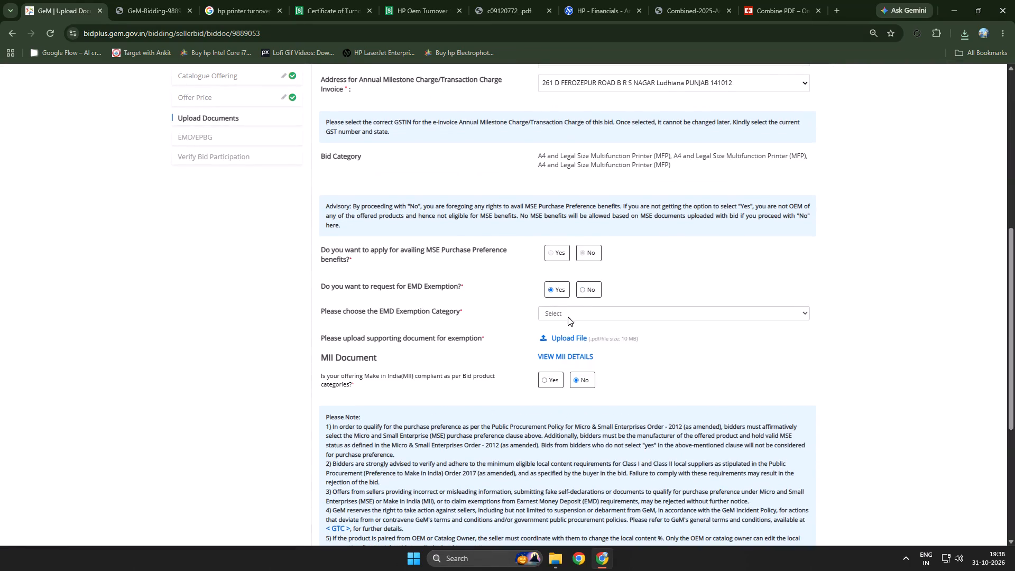
{"action": "left_click", "coordinate": [583, 312]}
{"action": "left_click", "coordinate": [588, 470]}
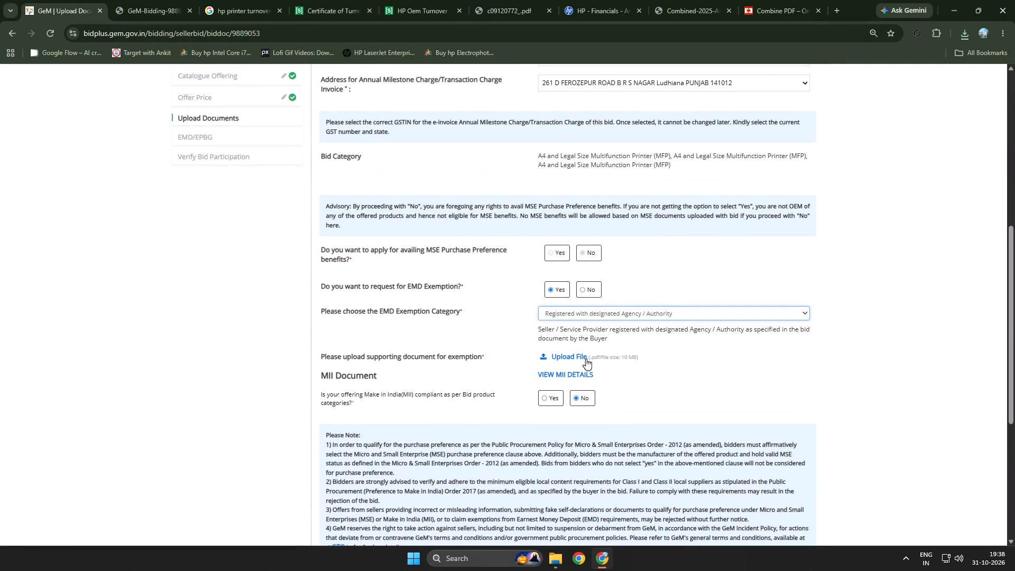
{"action": "left_click", "coordinate": [579, 356]}
{"action": "left_click", "coordinate": [204, 336]}
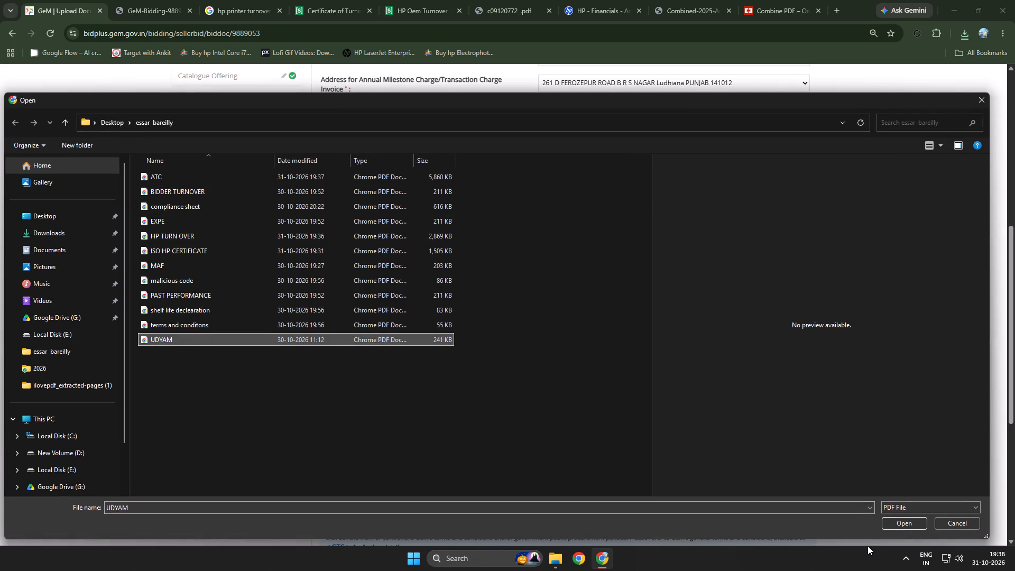
{"action": "left_click", "coordinate": [887, 519]}
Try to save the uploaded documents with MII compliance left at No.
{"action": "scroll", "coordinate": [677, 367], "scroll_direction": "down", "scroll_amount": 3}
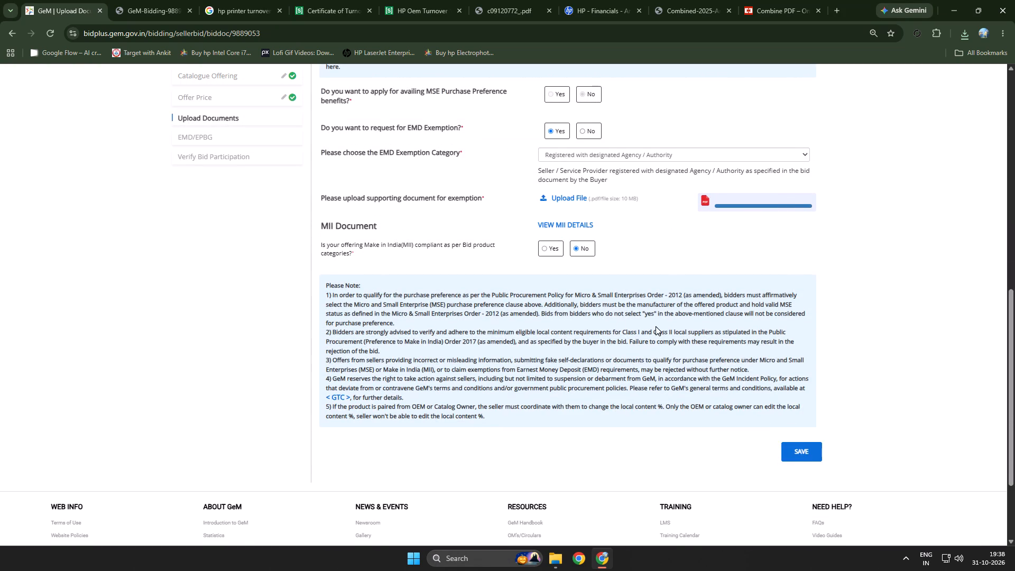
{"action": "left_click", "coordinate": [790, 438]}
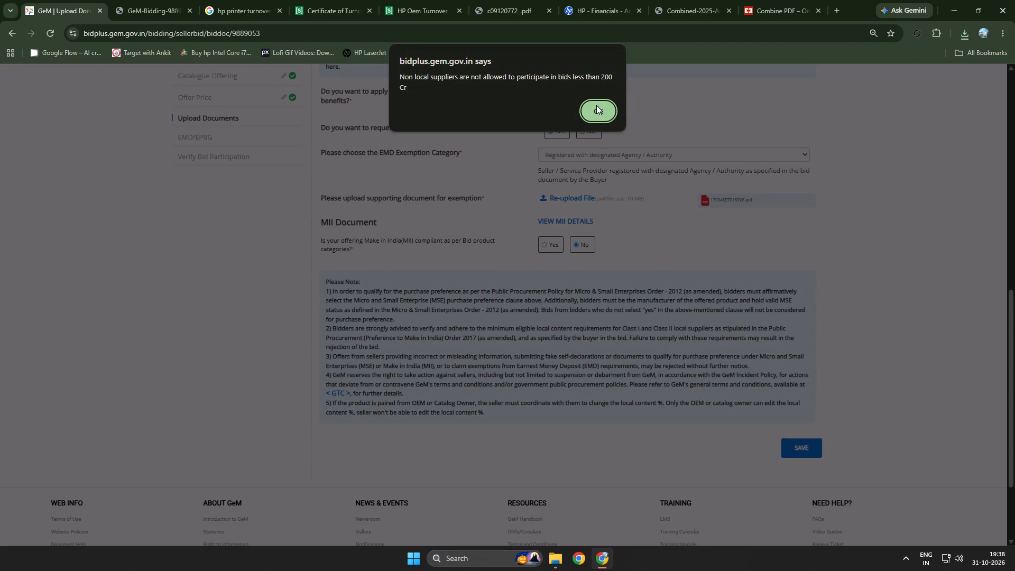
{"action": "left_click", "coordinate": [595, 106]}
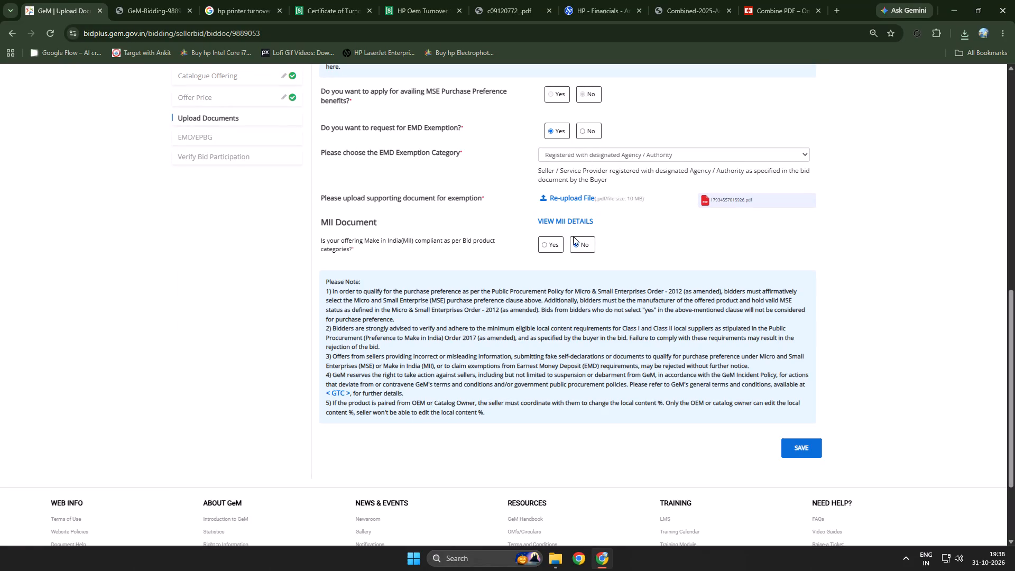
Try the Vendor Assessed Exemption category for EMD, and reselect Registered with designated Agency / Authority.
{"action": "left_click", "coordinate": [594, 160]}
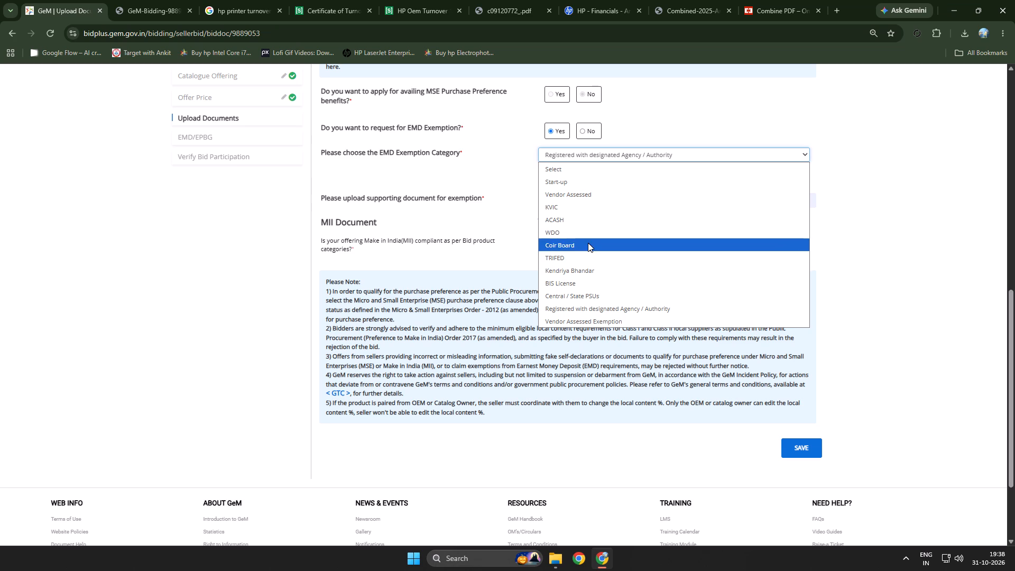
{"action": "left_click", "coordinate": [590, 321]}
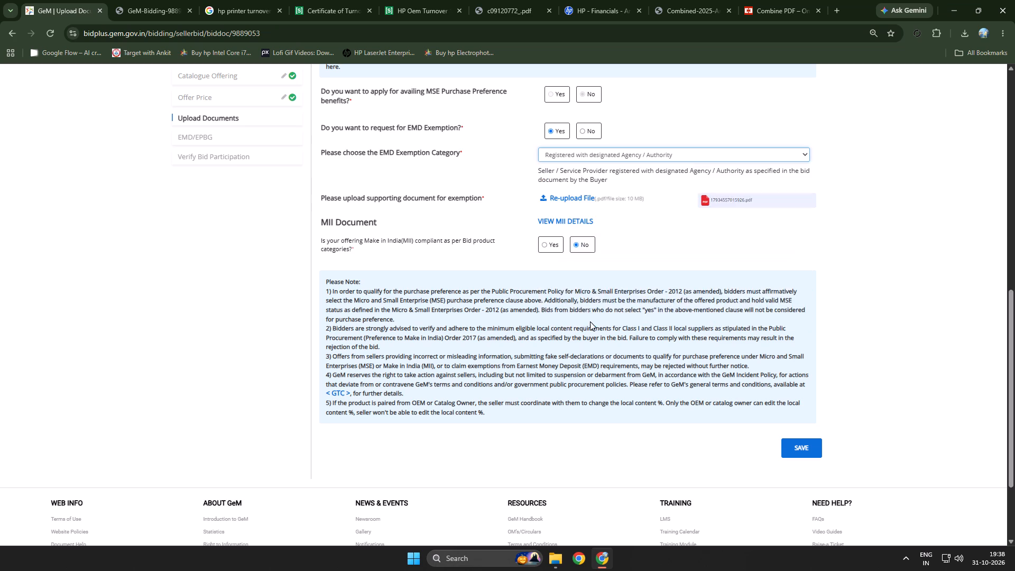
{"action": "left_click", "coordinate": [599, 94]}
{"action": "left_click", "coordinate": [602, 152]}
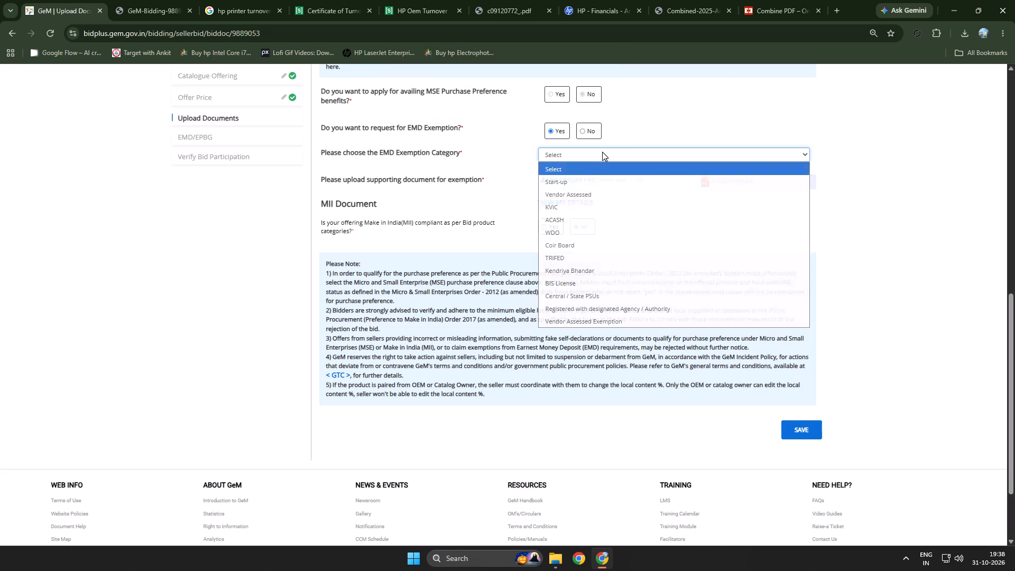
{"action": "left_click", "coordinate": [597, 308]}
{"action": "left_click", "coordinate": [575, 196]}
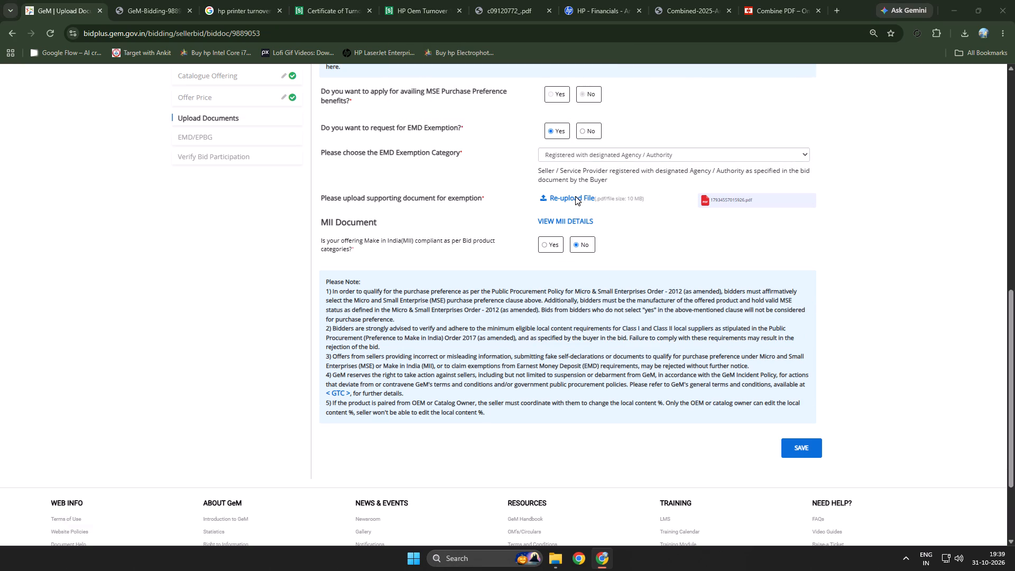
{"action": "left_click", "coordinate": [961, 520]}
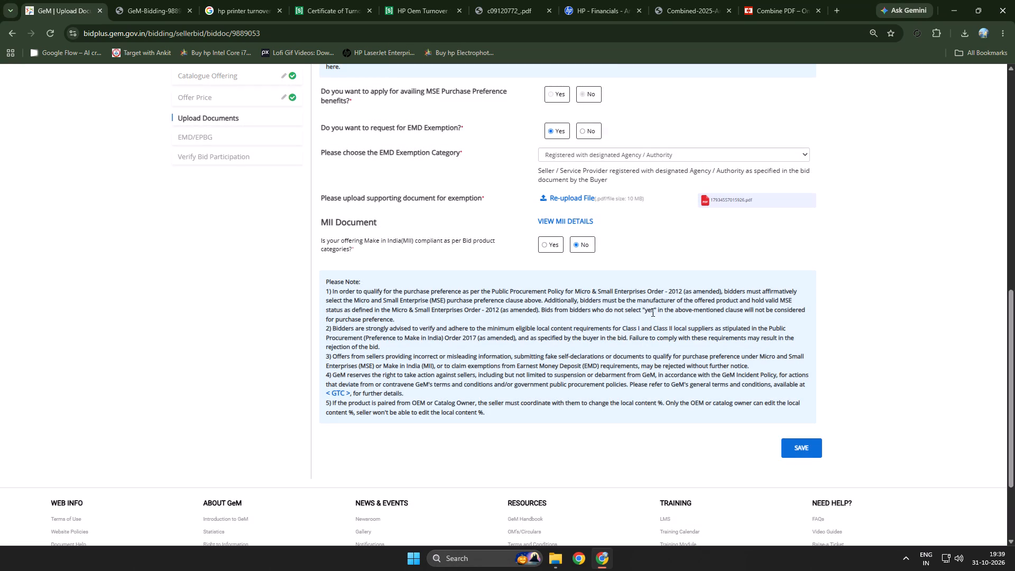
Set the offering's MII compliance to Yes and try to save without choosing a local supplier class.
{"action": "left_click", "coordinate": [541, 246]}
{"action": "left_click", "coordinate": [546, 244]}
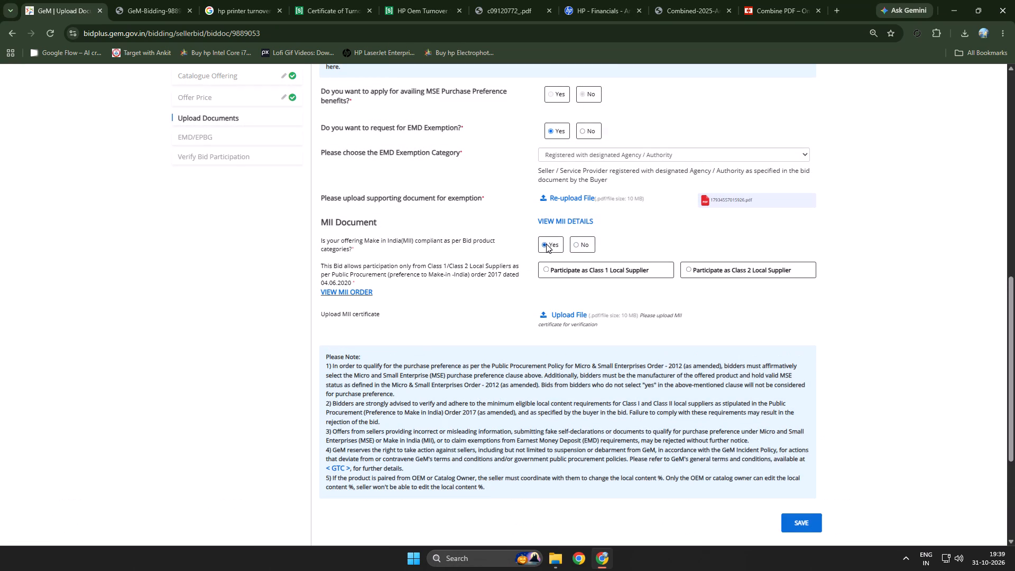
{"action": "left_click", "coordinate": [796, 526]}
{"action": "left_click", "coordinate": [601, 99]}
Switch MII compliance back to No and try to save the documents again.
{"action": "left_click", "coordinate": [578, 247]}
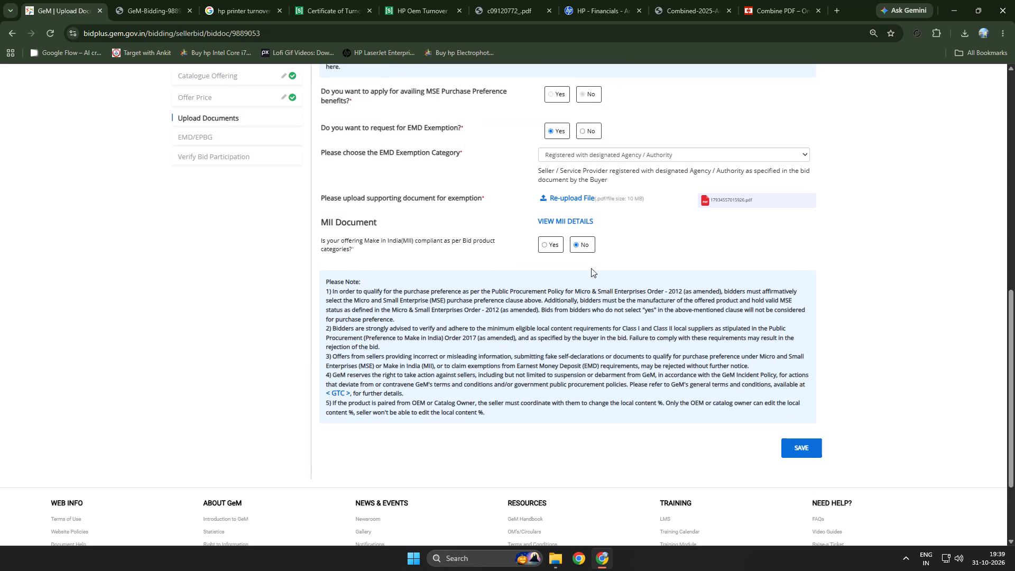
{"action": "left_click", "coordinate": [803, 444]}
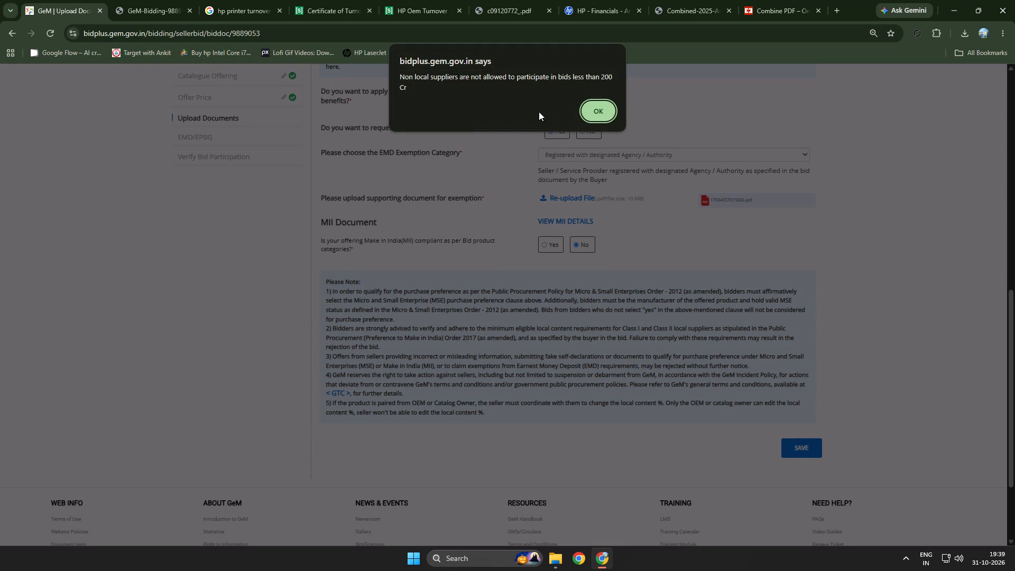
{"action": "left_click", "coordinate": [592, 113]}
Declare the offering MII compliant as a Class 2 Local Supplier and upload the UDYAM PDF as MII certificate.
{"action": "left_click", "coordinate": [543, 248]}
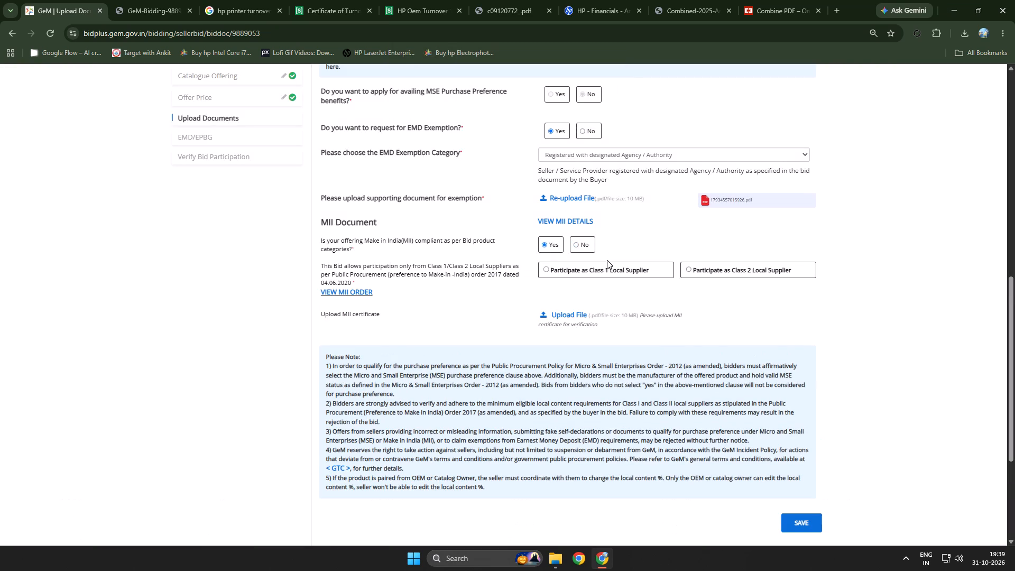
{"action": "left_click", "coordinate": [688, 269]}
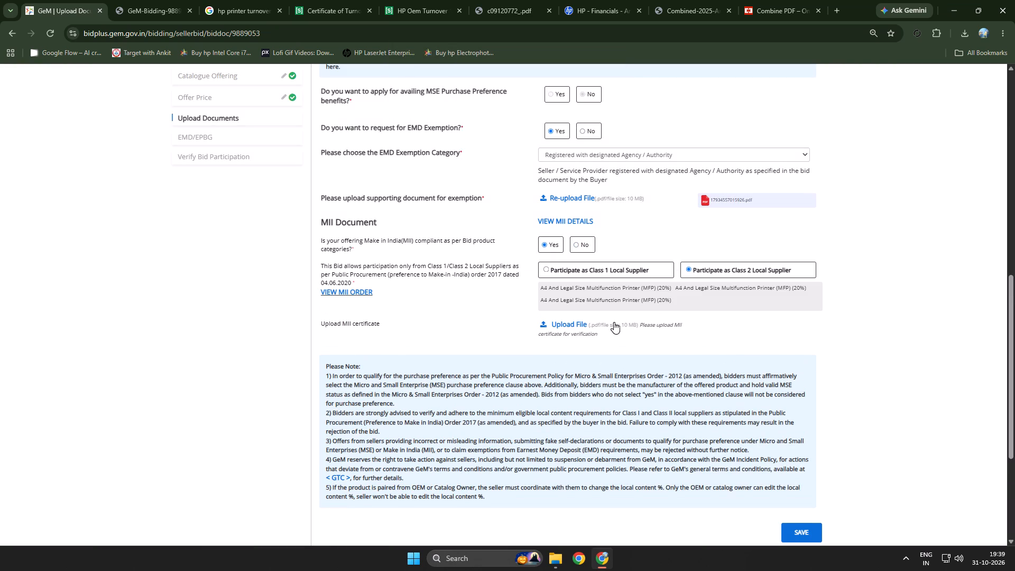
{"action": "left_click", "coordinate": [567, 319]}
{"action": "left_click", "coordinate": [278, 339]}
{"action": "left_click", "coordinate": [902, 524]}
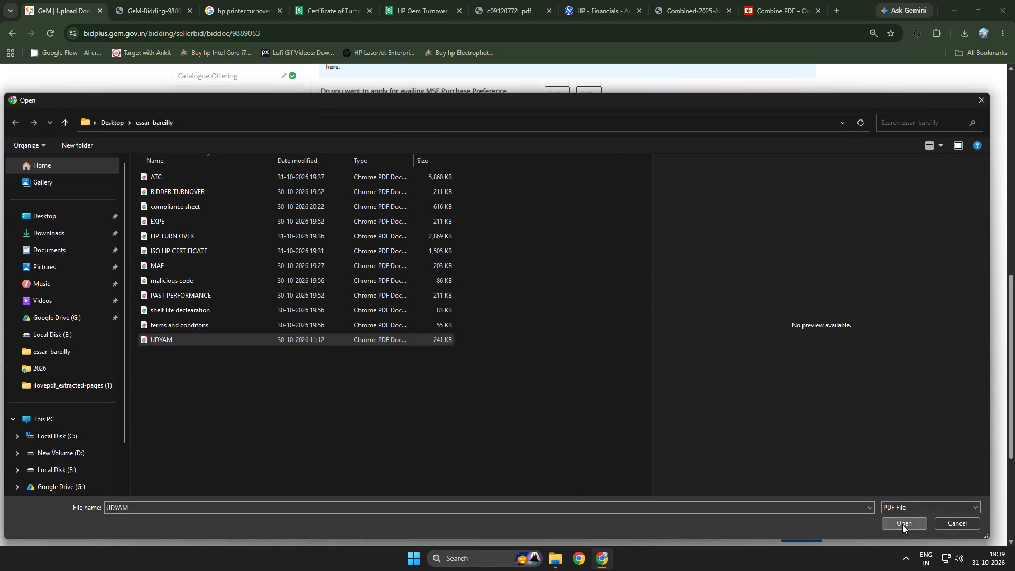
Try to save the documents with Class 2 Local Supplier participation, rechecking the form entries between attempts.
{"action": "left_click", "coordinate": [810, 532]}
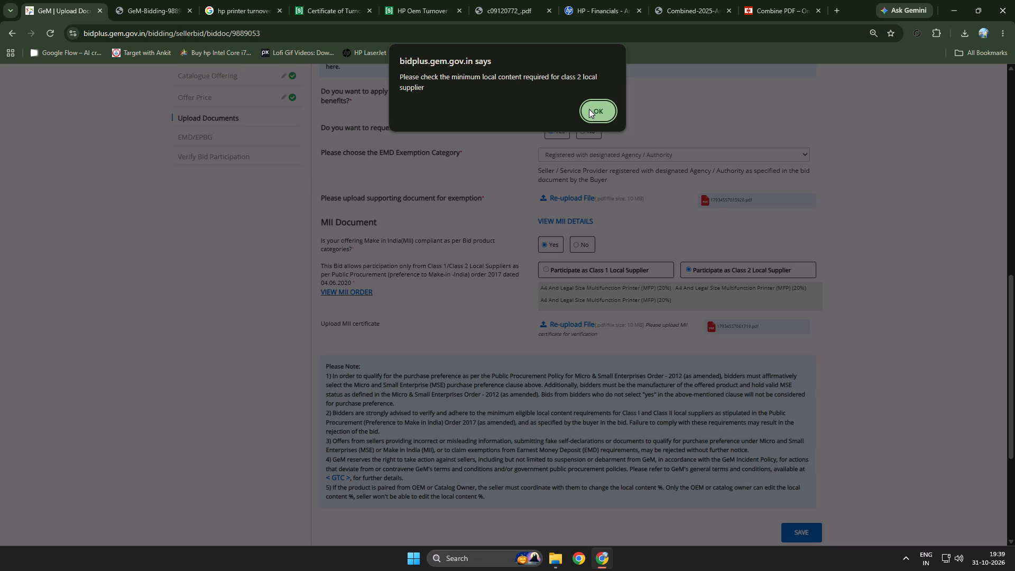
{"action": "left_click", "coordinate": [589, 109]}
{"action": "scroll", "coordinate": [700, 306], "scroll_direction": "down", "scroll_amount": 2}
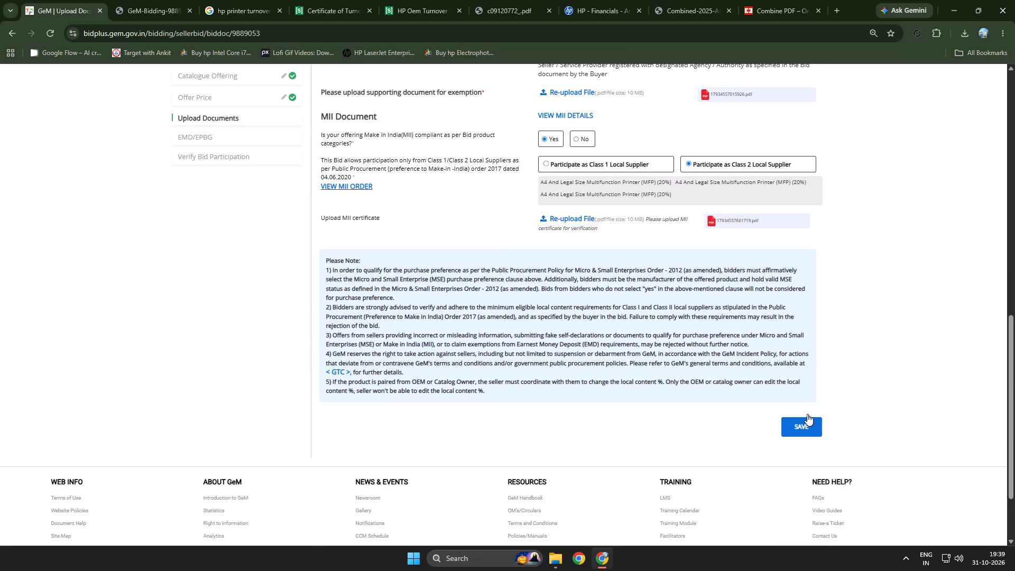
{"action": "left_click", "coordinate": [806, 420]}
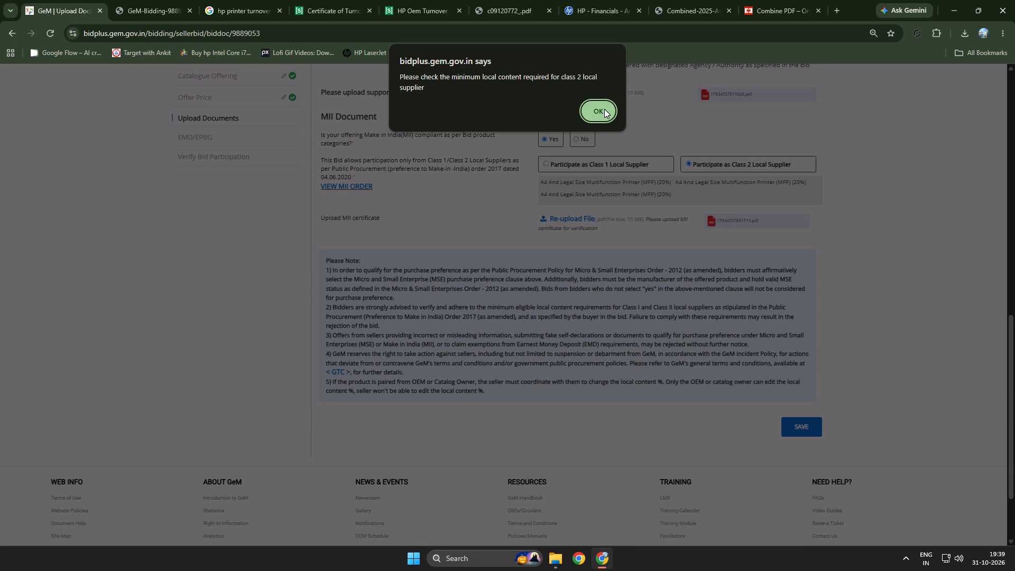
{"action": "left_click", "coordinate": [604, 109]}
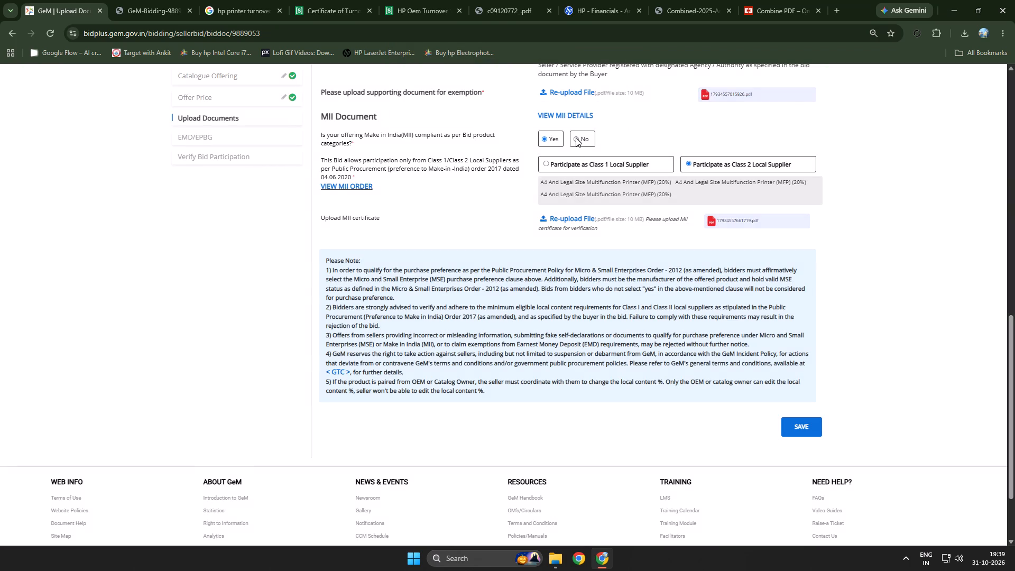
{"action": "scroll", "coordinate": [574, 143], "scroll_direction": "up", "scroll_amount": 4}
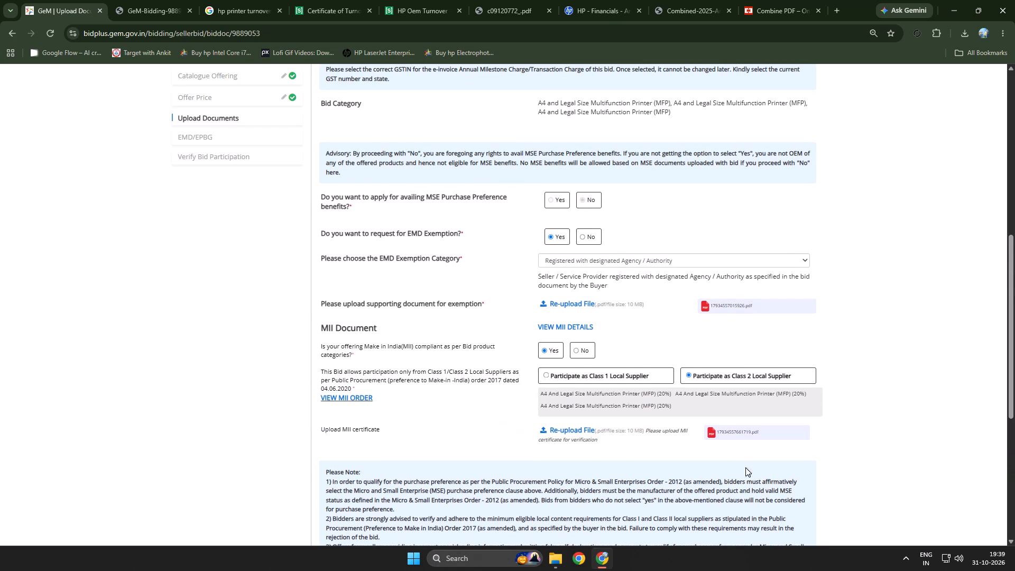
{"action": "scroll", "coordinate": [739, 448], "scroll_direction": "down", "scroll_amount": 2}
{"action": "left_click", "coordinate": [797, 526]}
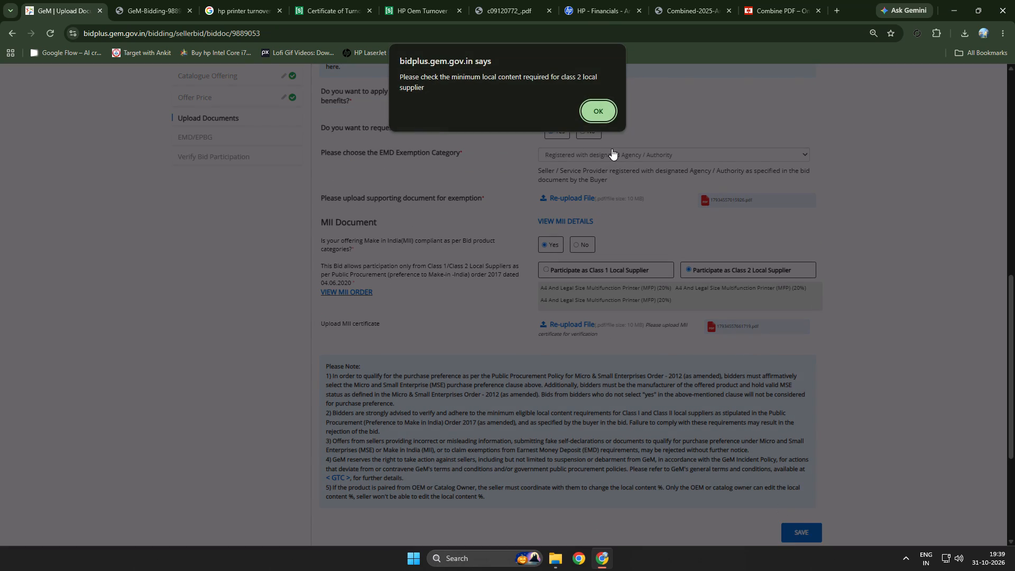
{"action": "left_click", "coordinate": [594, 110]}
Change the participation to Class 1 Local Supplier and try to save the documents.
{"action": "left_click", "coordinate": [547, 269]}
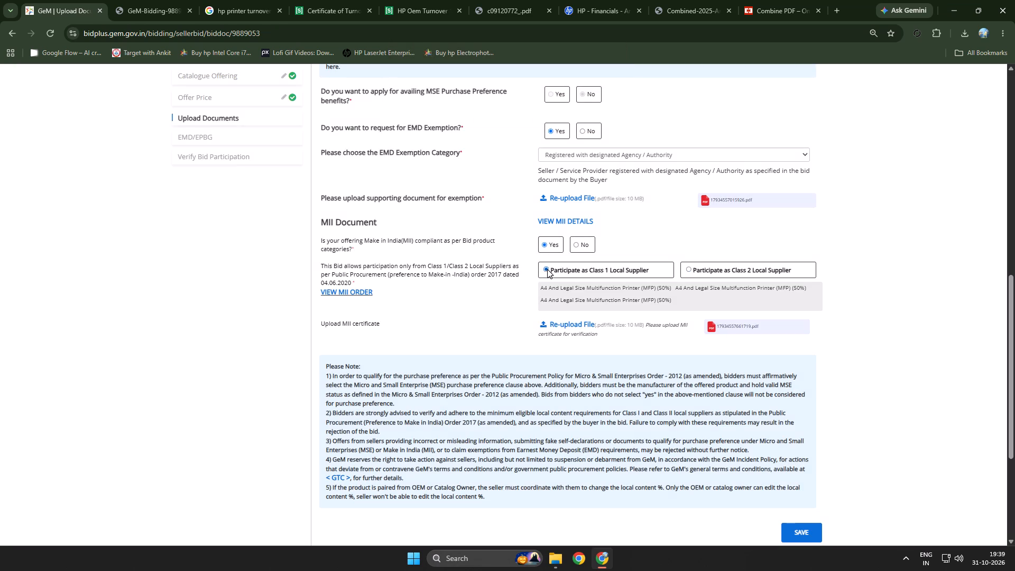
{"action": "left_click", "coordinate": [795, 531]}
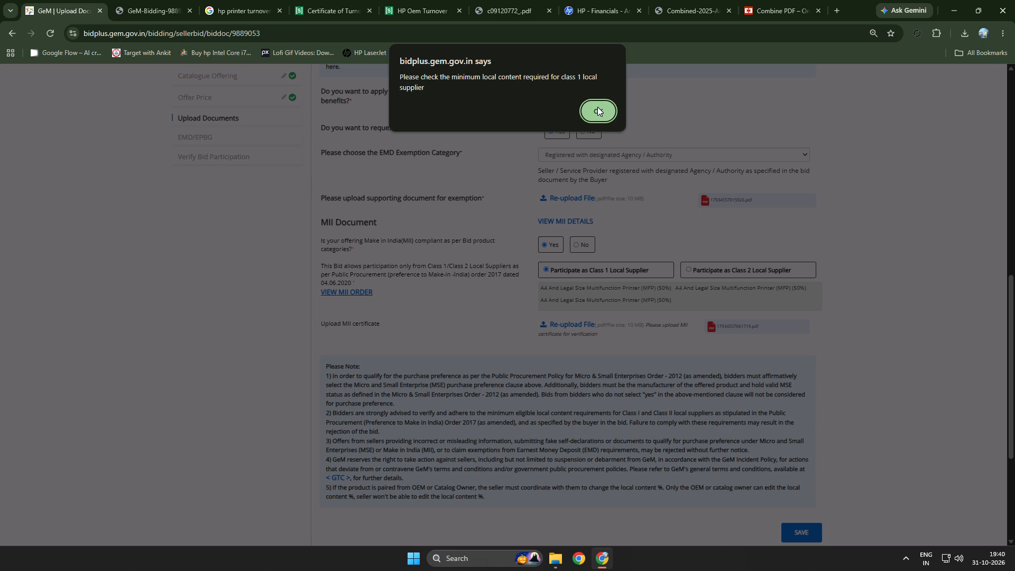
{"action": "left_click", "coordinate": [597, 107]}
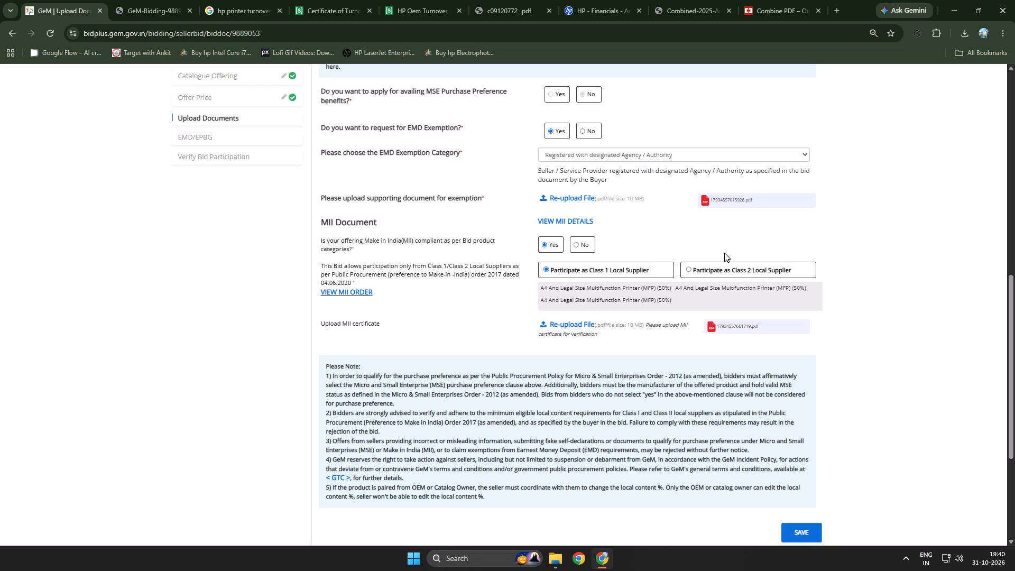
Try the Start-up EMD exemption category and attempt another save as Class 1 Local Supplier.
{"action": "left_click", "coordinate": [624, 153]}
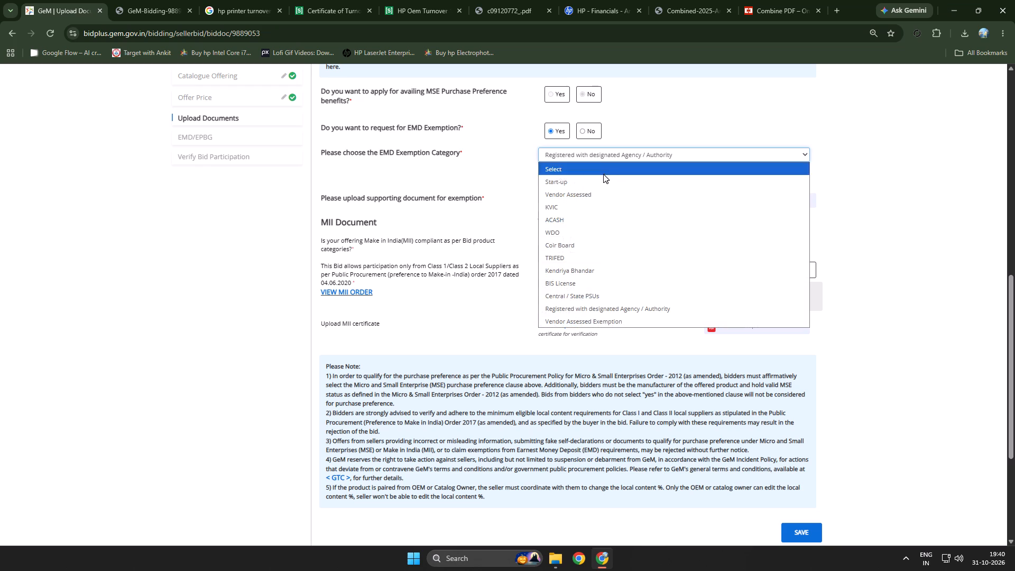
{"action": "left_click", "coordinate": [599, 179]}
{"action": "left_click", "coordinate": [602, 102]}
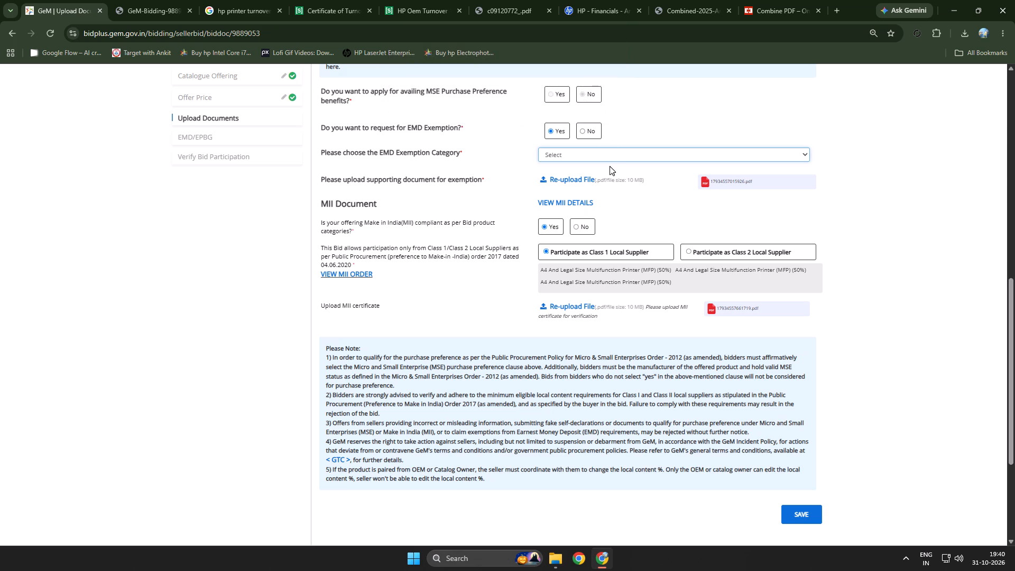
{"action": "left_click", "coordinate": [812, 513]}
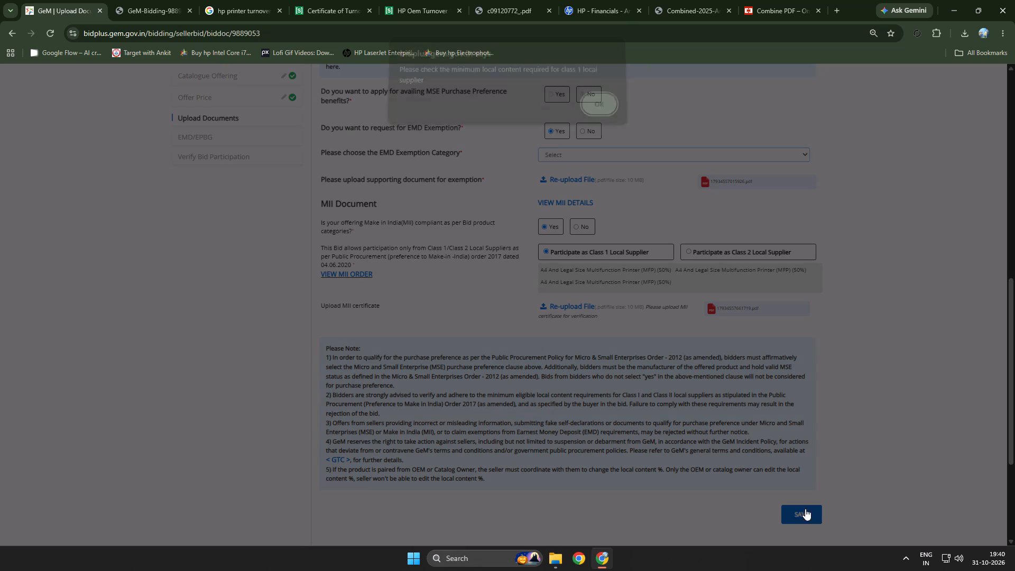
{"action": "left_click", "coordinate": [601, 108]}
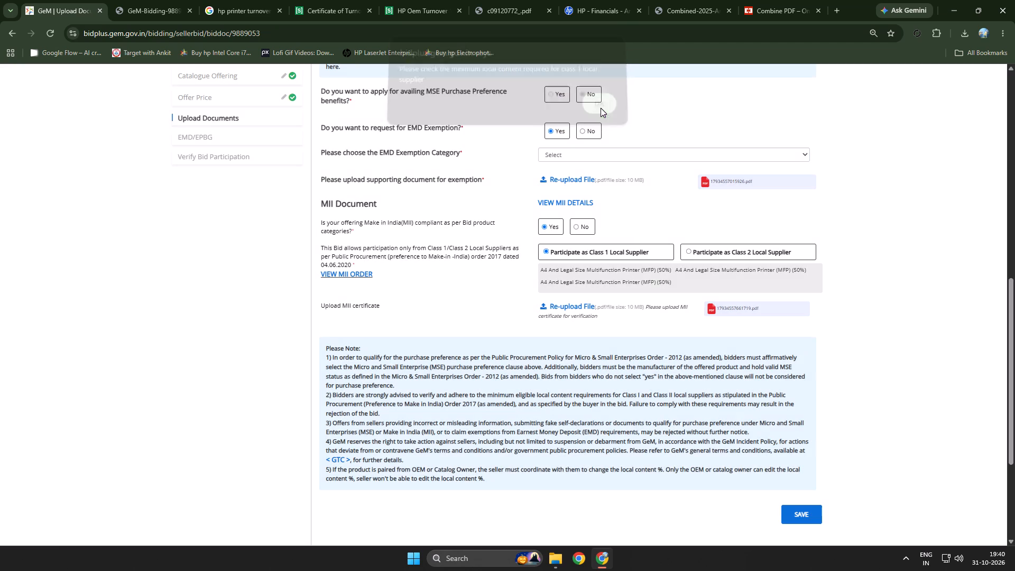
Check the local content percentages listed for the multifunction printers and set MII compliance to No.
{"action": "left_click", "coordinate": [662, 270]}
{"action": "left_click", "coordinate": [566, 277]}
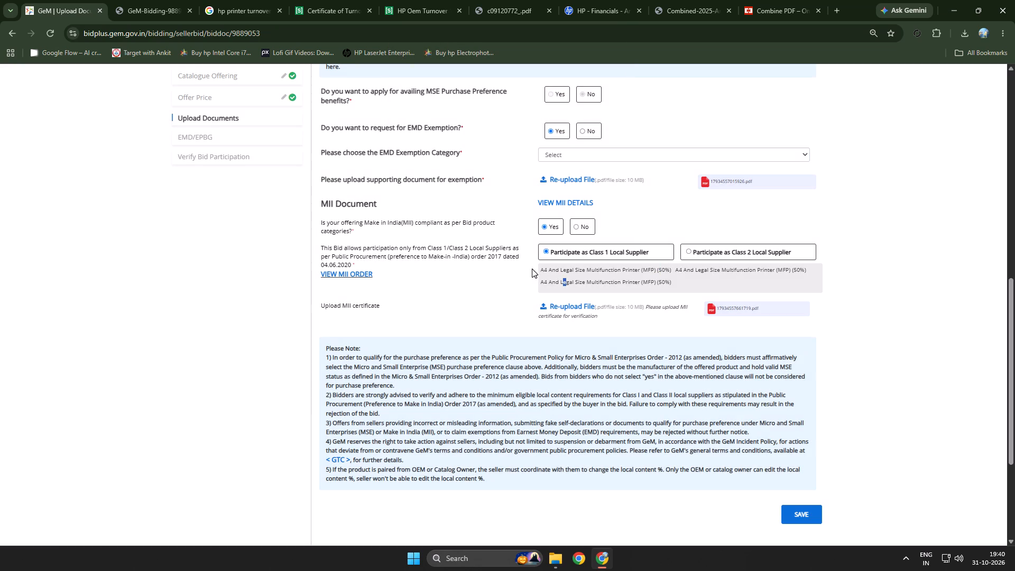
{"action": "left_click_drag", "start_coordinate": [532, 268], "coordinate": [819, 270]}
{"action": "left_click", "coordinate": [704, 289]}
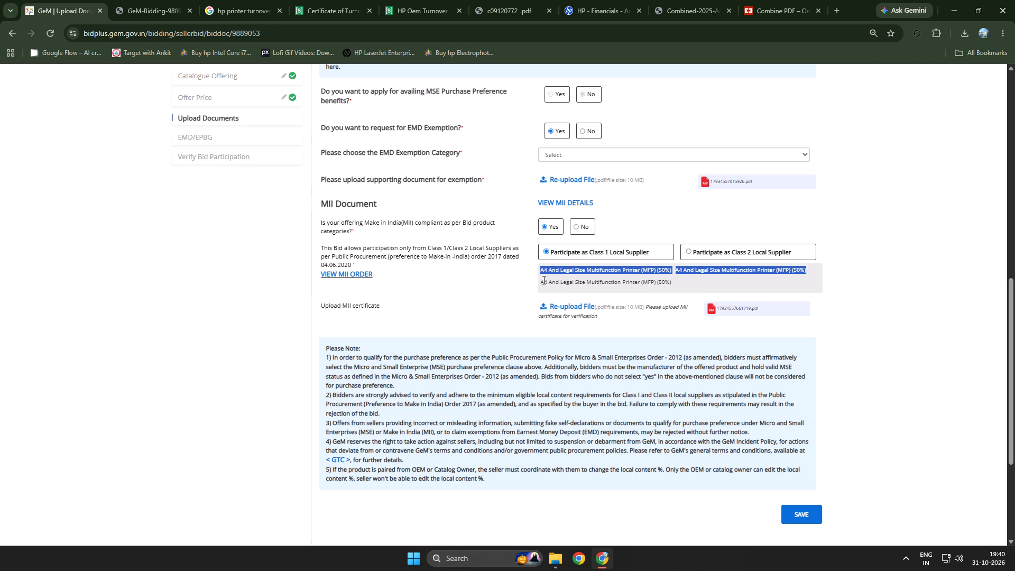
{"action": "left_click_drag", "start_coordinate": [538, 280], "coordinate": [707, 281]}
{"action": "left_click", "coordinate": [690, 282]}
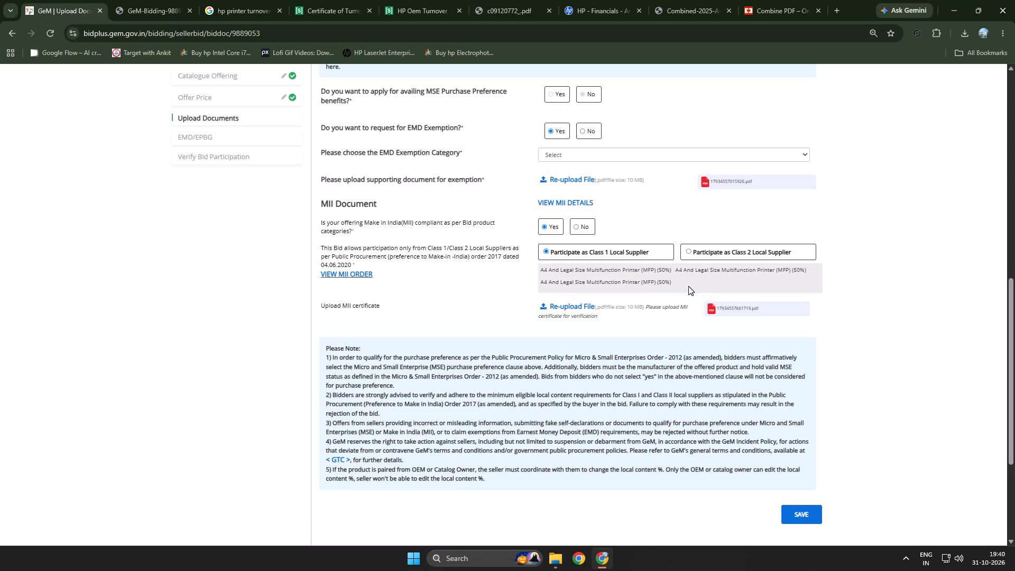
{"action": "left_click", "coordinate": [584, 228]}
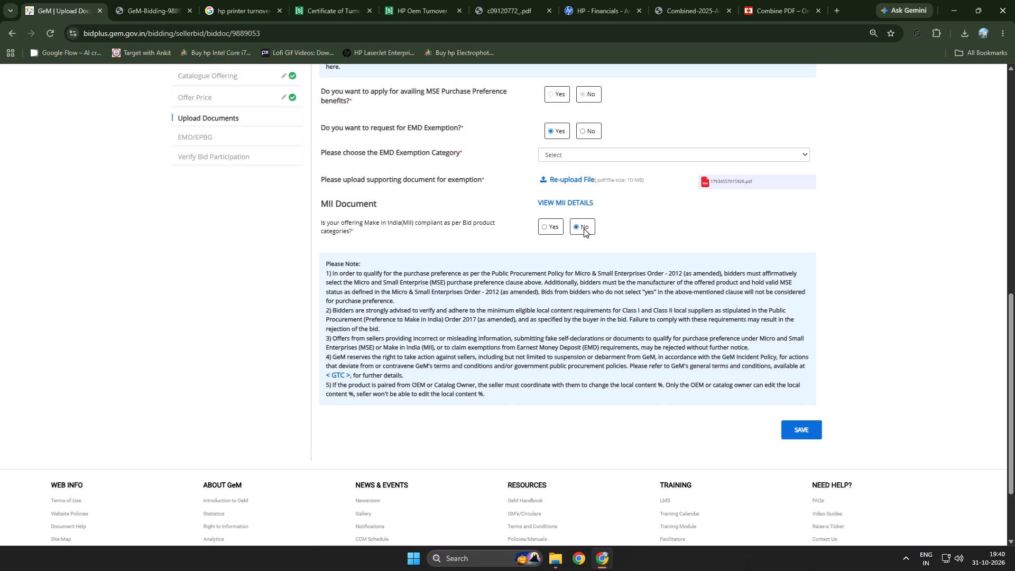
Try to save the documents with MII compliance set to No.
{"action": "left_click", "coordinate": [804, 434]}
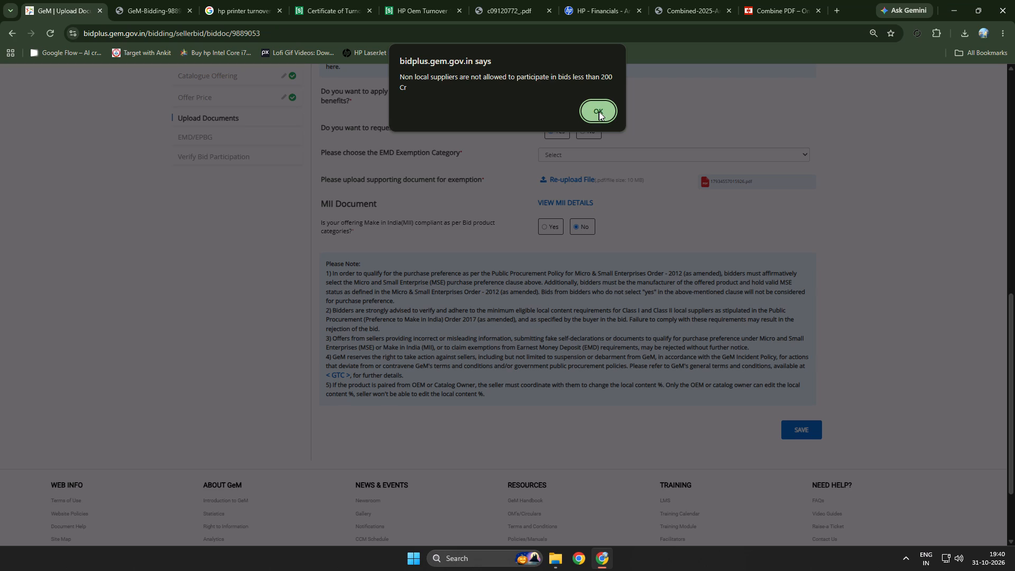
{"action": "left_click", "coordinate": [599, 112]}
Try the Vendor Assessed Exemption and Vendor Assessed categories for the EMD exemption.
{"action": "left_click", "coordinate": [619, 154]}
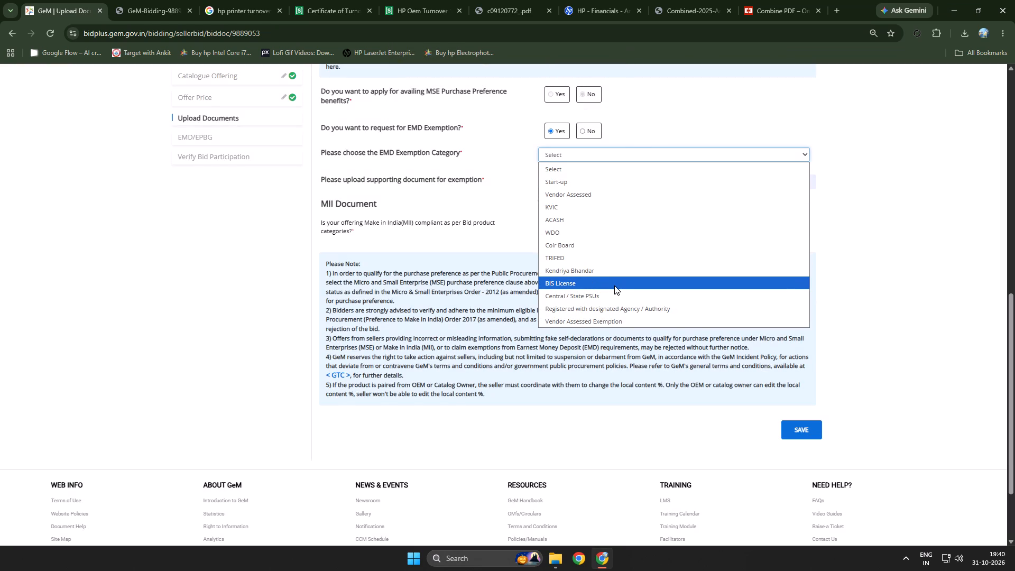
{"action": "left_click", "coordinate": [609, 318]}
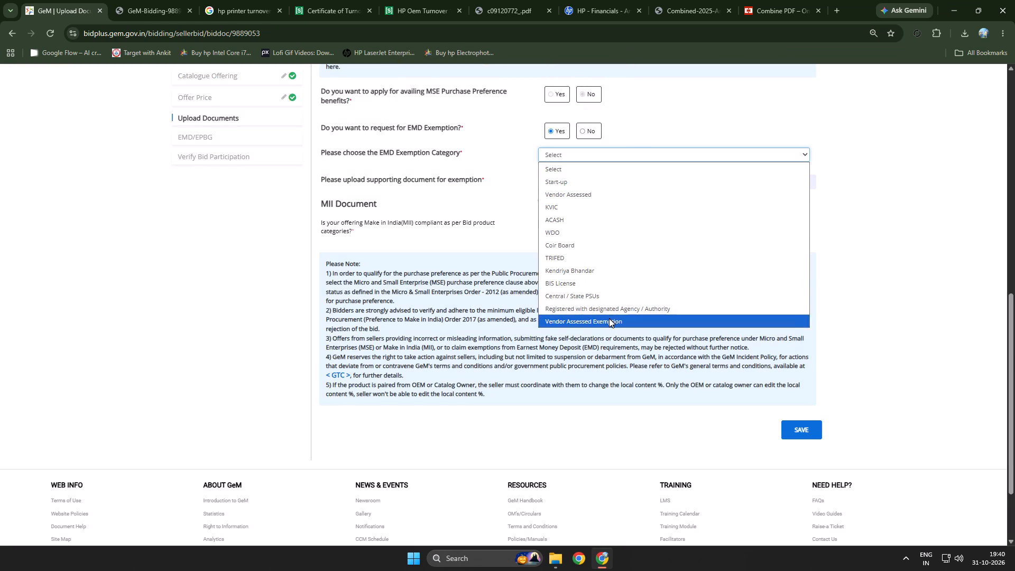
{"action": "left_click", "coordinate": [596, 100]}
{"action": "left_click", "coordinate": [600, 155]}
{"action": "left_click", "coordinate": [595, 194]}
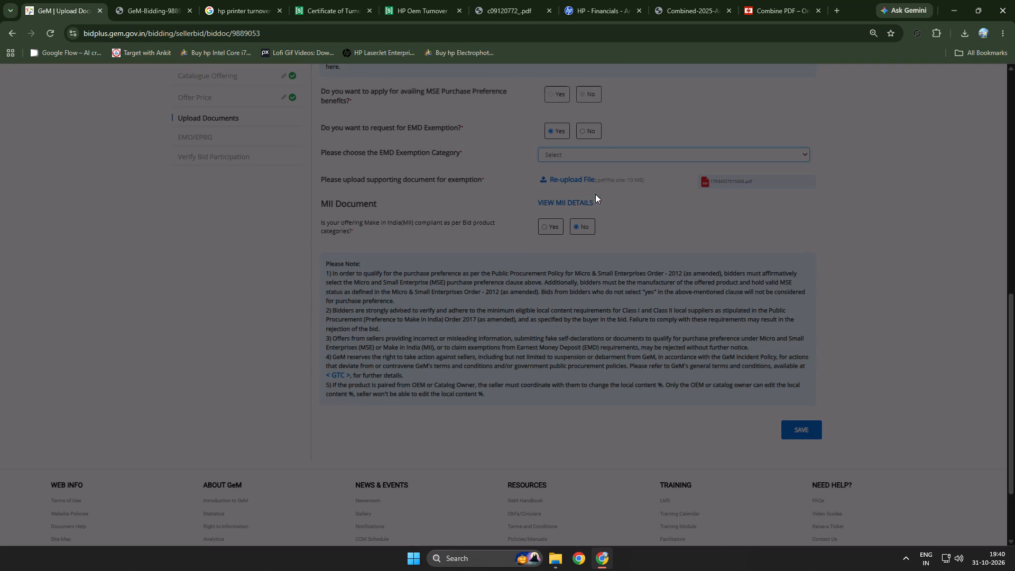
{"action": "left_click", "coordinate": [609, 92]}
Set the EMD exemption category to Registered with designated Agency / Authority and re-upload the UDYAM PDF as its supporting document.
{"action": "left_click", "coordinate": [592, 148]}
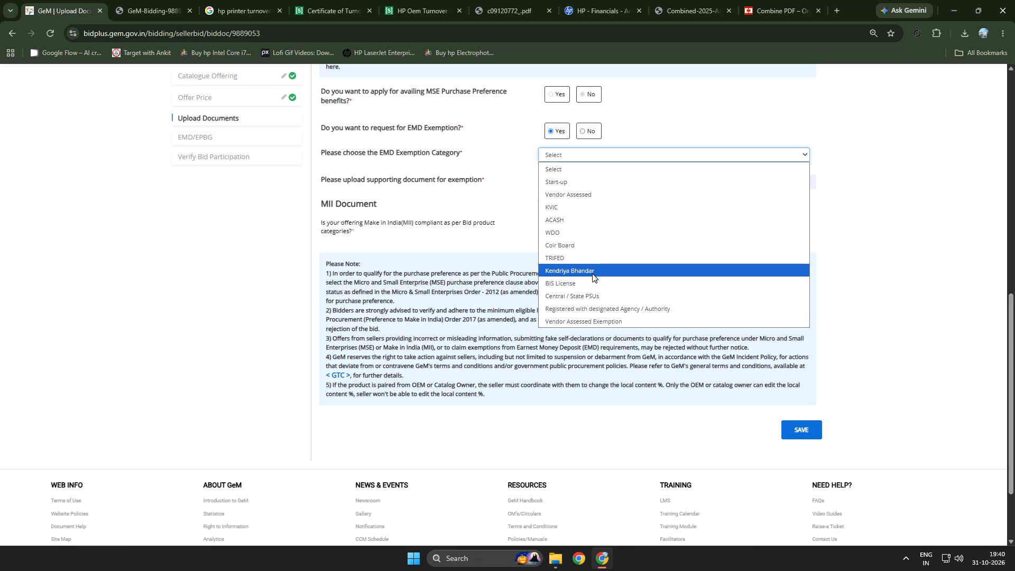
{"action": "left_click", "coordinate": [599, 305]}
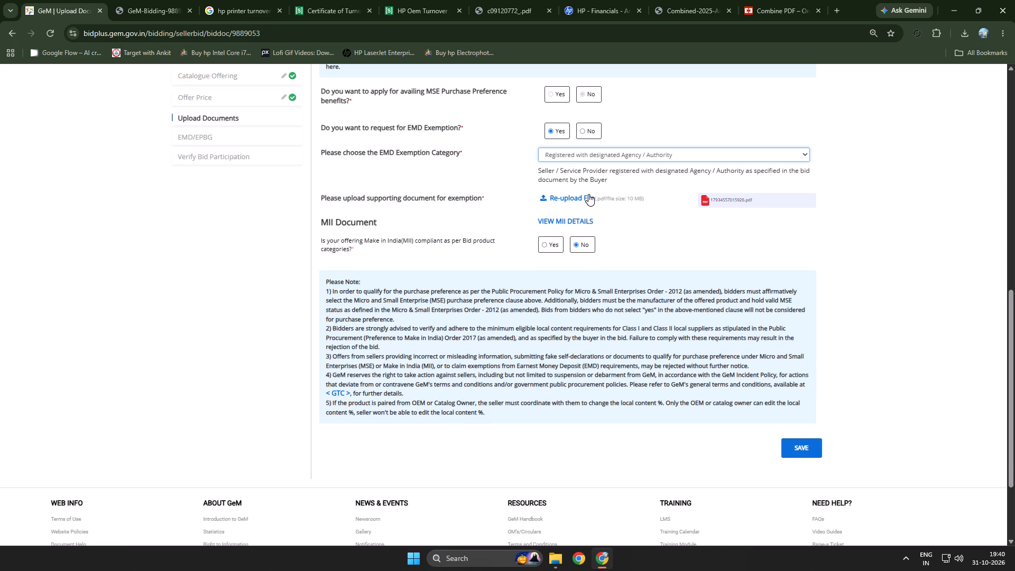
{"action": "left_click", "coordinate": [582, 197]}
{"action": "left_click", "coordinate": [256, 337]}
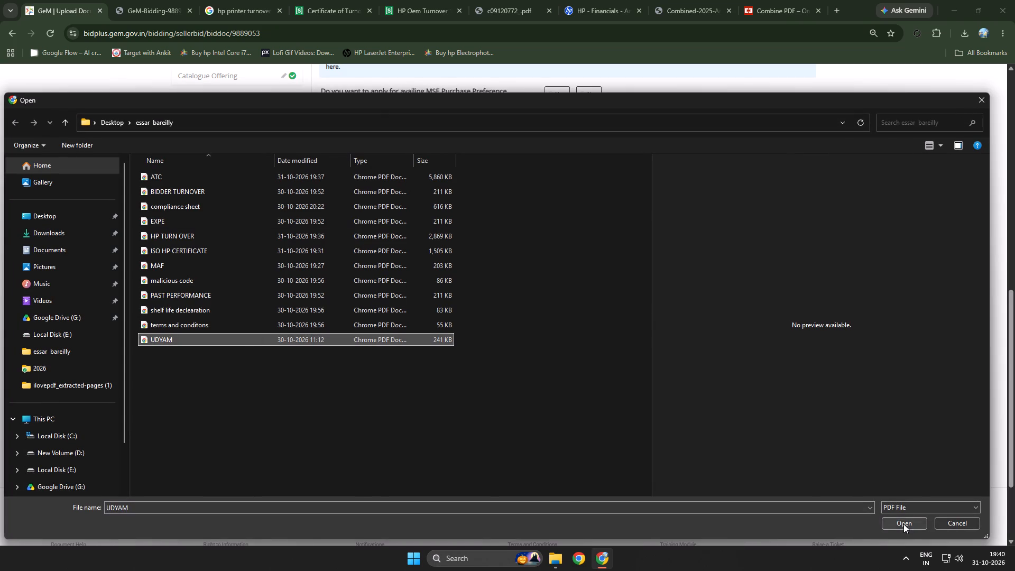
{"action": "left_click", "coordinate": [905, 522]}
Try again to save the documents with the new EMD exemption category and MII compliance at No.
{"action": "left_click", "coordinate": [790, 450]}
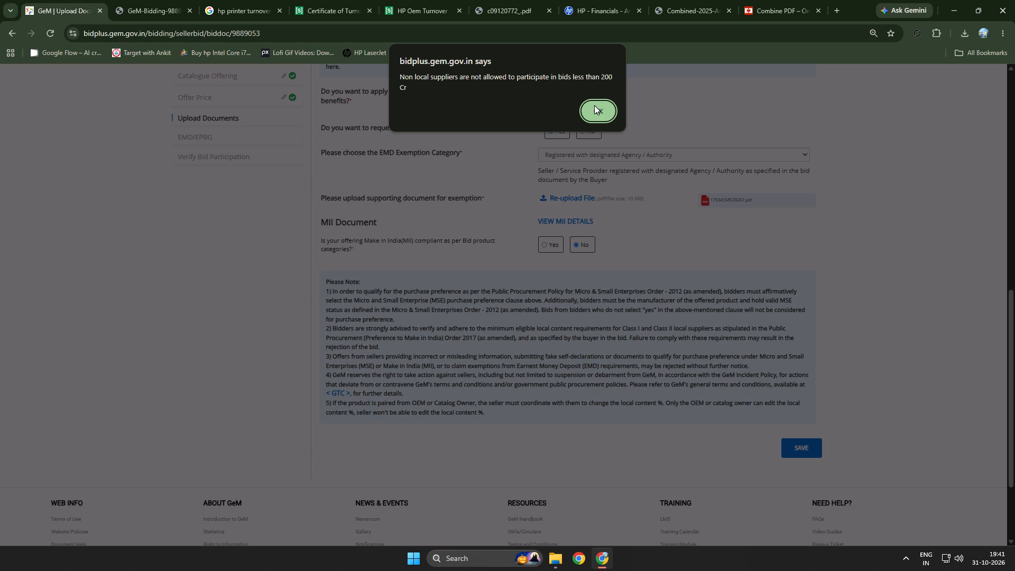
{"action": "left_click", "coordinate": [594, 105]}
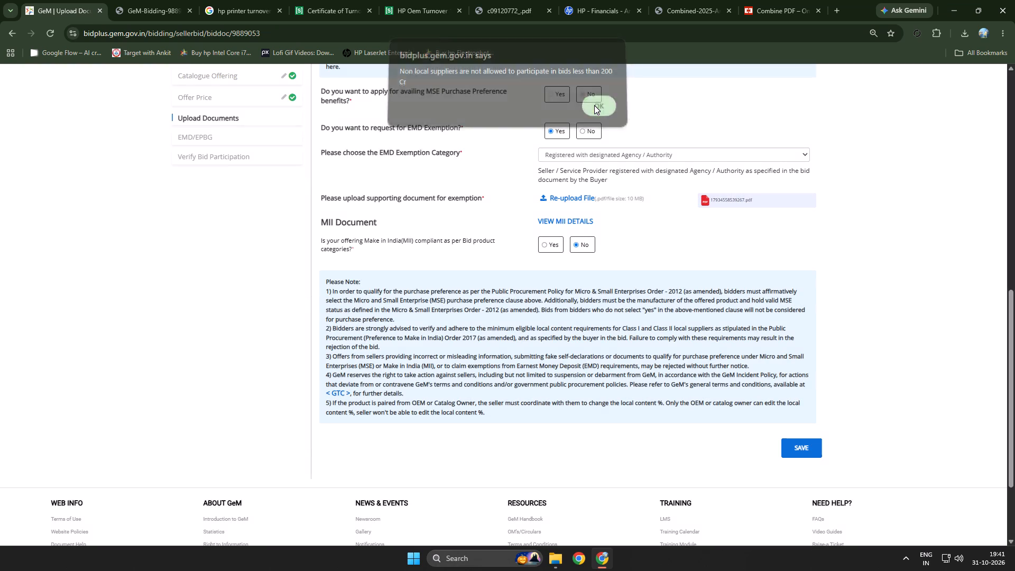
Declare the offering MII compliant as a Class 2 Local Supplier and re-upload the UDYAM PDF as the MII certificate.
{"action": "left_click", "coordinate": [543, 243]}
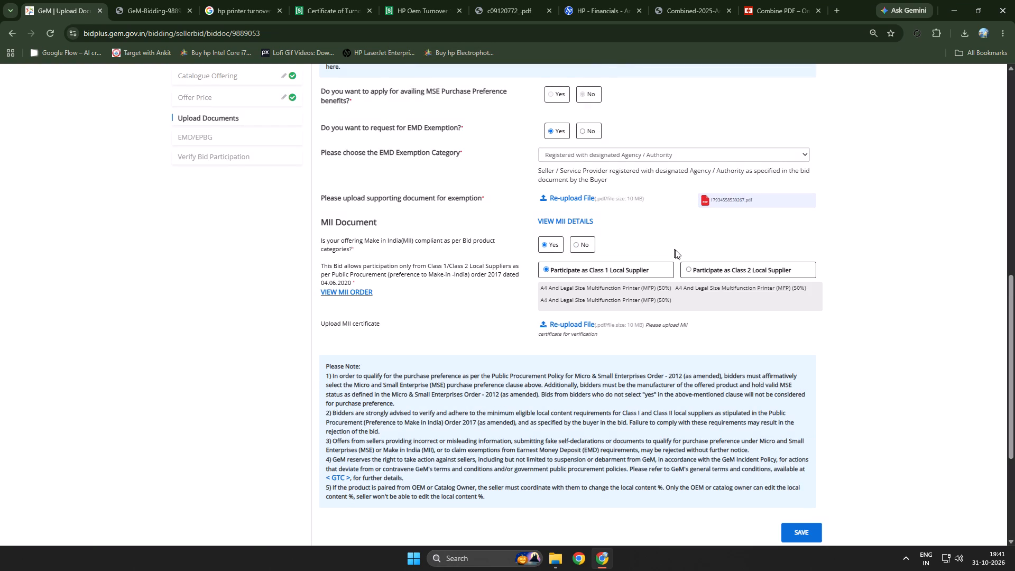
{"action": "left_click", "coordinate": [690, 271]}
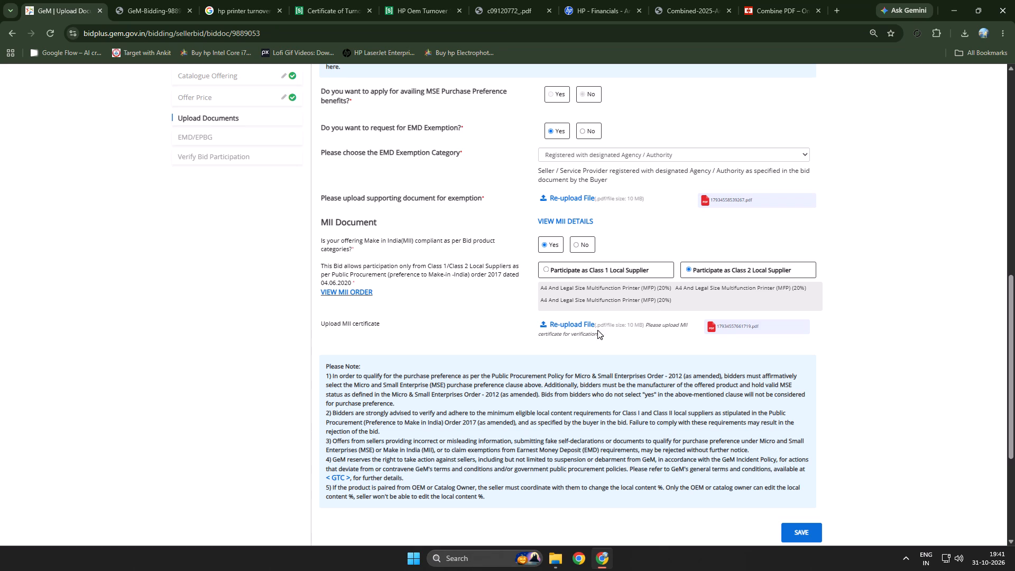
{"action": "left_click", "coordinate": [573, 323]}
{"action": "left_click", "coordinate": [317, 338]}
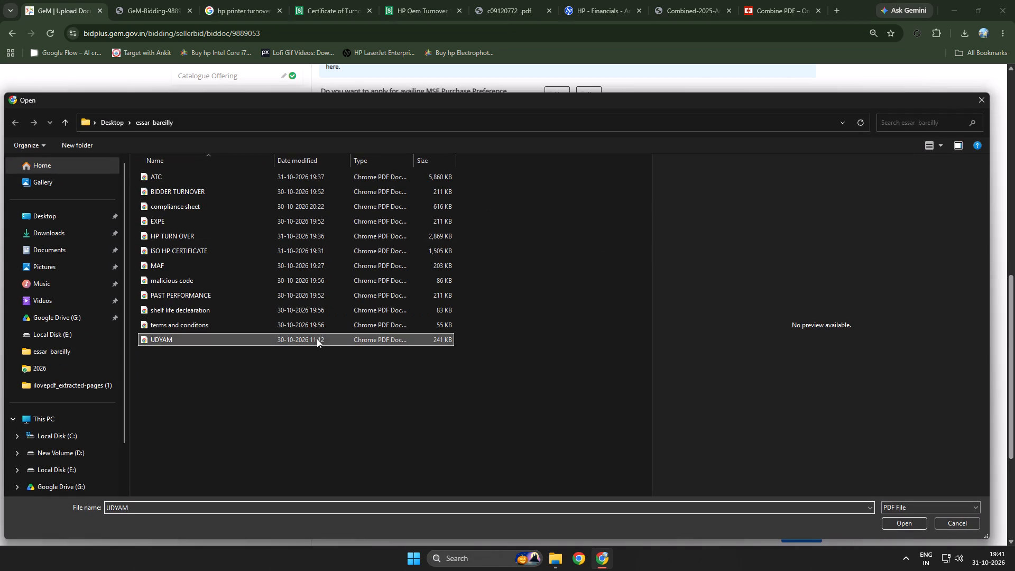
{"action": "left_click", "coordinate": [891, 525]}
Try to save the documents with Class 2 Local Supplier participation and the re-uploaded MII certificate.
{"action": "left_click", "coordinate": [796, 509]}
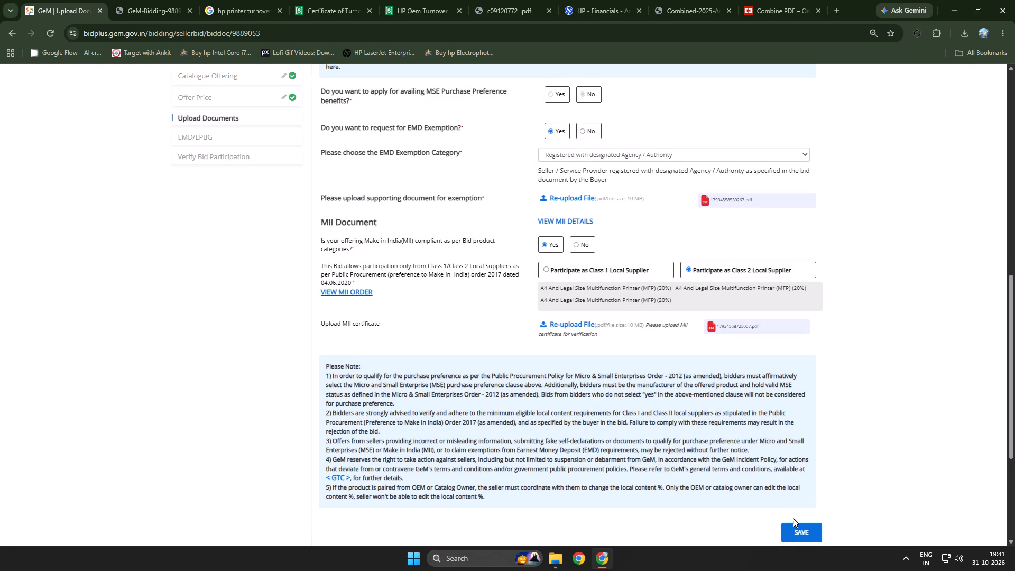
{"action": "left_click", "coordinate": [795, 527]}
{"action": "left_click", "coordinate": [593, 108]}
Switch the MII participation to Class 1 Local Supplier and re-upload the UDYAM PDF as the MII certificate.
{"action": "double_click", "coordinate": [548, 263]}
{"action": "left_click", "coordinate": [571, 325]}
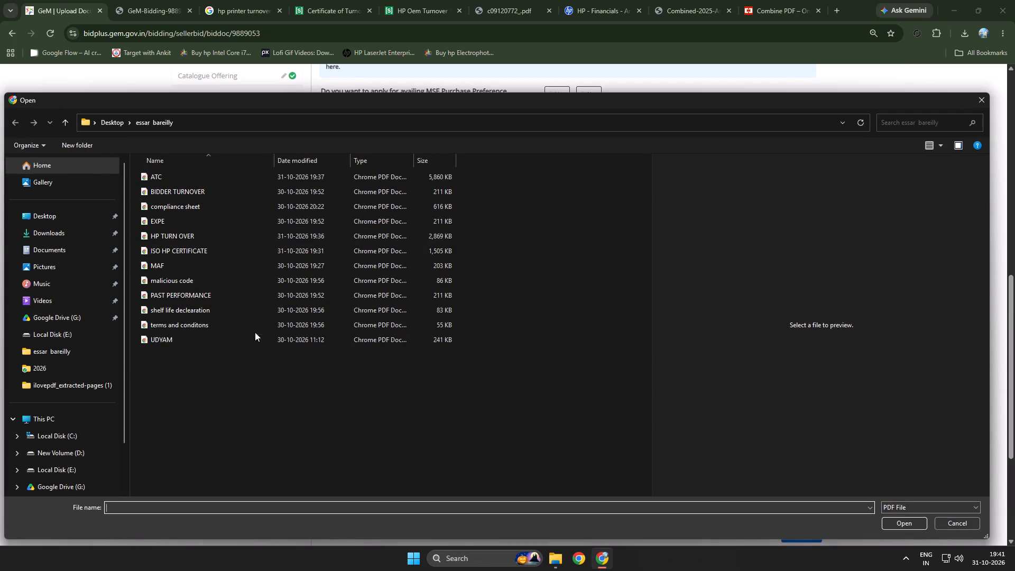
{"action": "left_click", "coordinate": [249, 337]}
{"action": "left_click", "coordinate": [907, 524]}
Try to save the documents with Class 1 Local Supplier participation and the re-uploaded MII certificate.
{"action": "scroll", "coordinate": [797, 407], "scroll_direction": "down", "scroll_amount": 2}
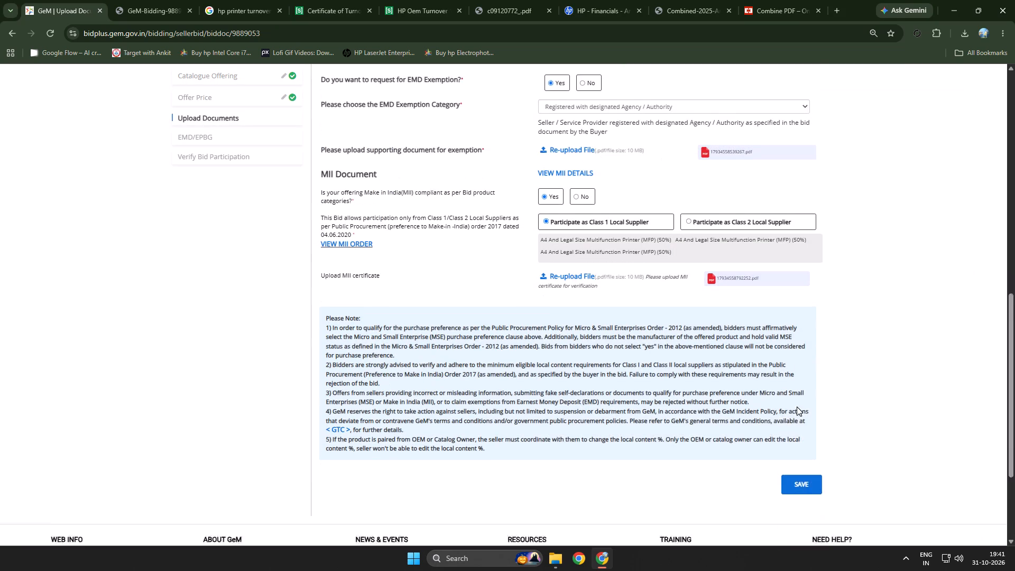
{"action": "left_click", "coordinate": [803, 432]}
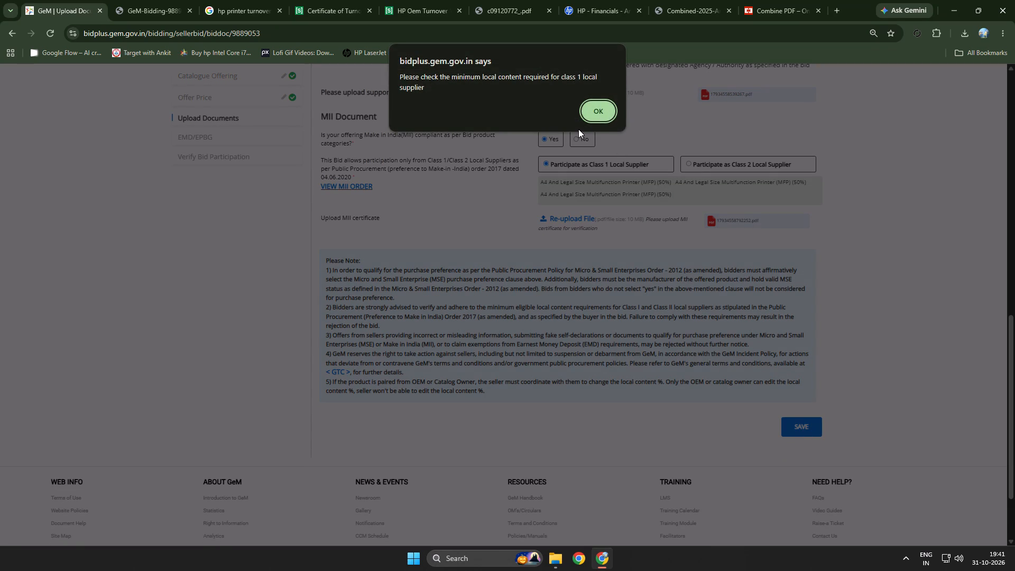
Capture a screenshot of the site's alert together with the MII Document section behind it.
{"action": "key", "text": "shift+super+s"}
{"action": "left_click_drag", "start_coordinate": [245, 47], "coordinate": [740, 255]}
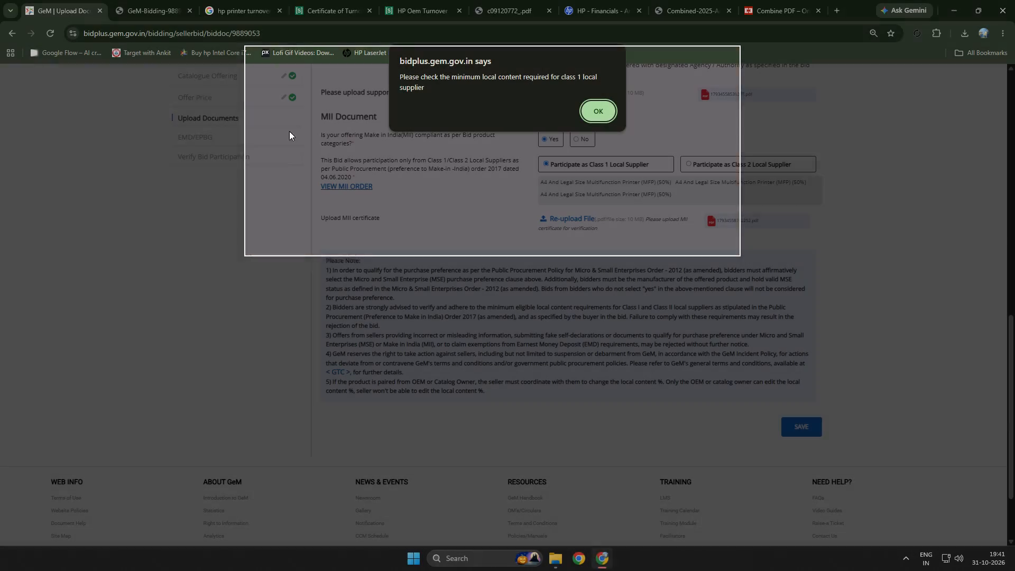
Open a new browser tab.
{"action": "left_click", "coordinate": [828, 10]}
{"action": "left_click", "coordinate": [834, 10]}
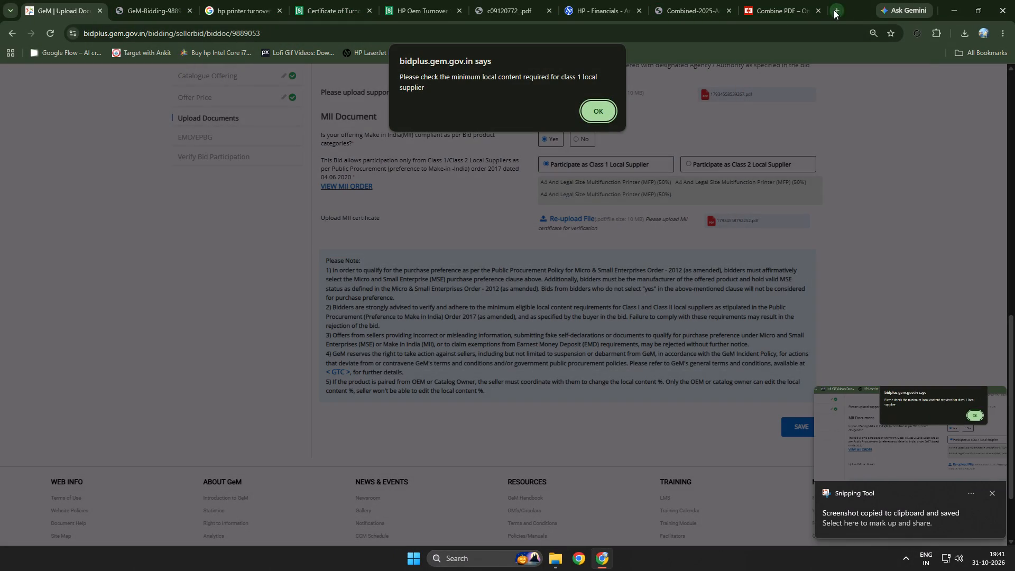
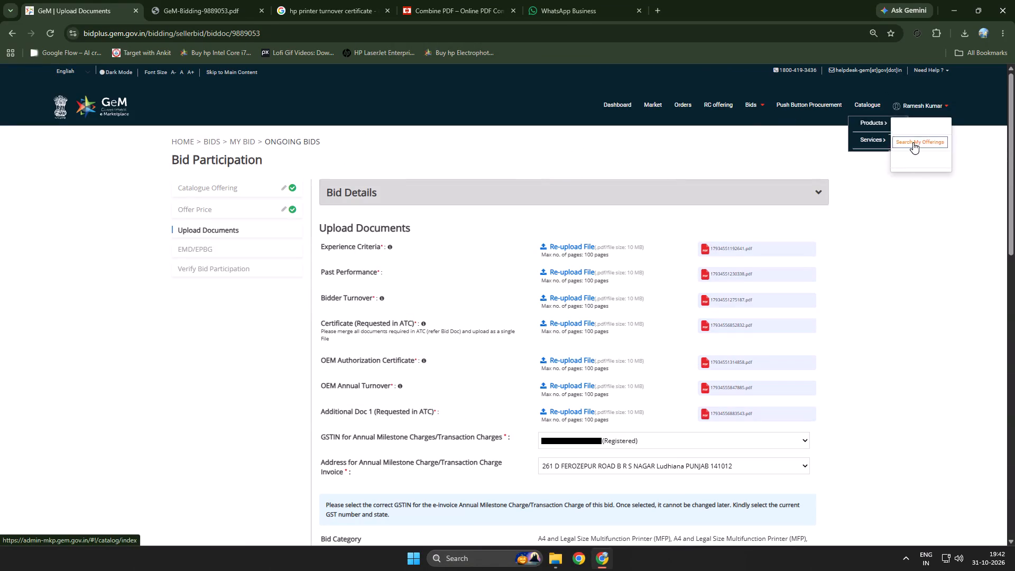
Open the market page of the HP Laser MFP 355sdnw printer from the published catalogue offerings and examine its product details.
{"action": "left_click", "coordinate": [185, 1]}
{"action": "scroll", "coordinate": [550, 284], "scroll_direction": "down", "scroll_amount": 6}
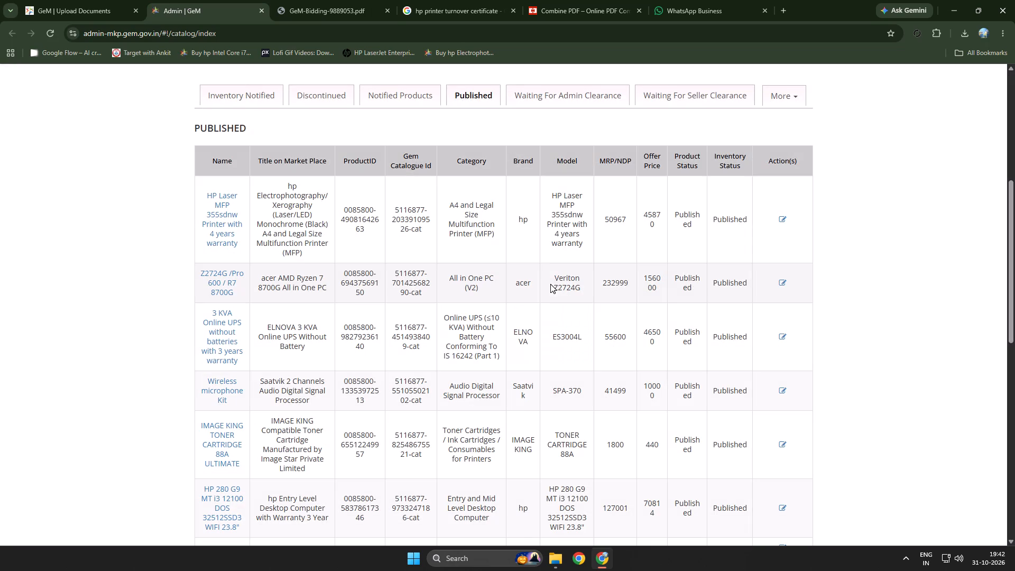
{"action": "left_click", "coordinate": [217, 220], "text": "ctrl"}
{"action": "left_click", "coordinate": [296, 0]}
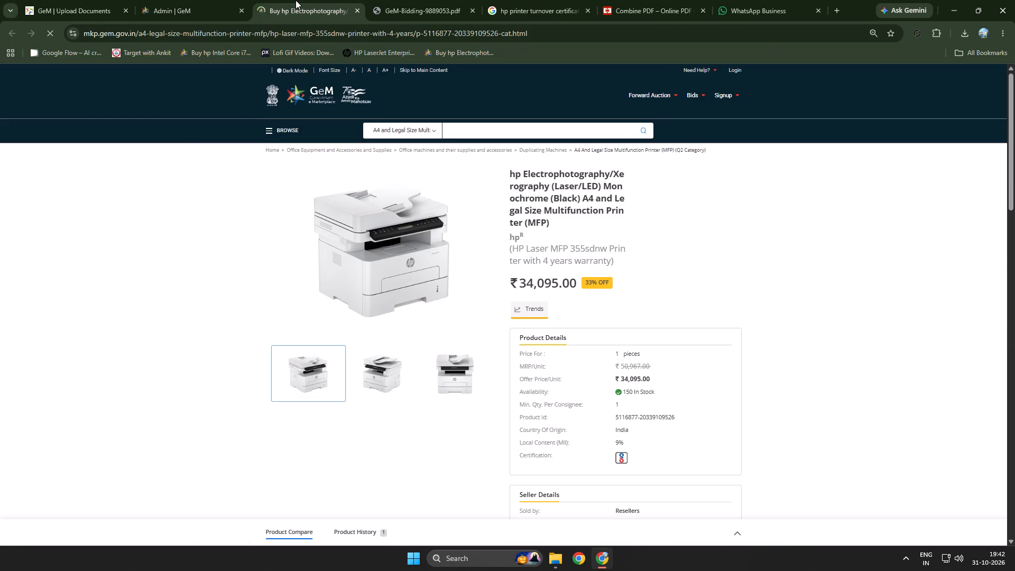
{"action": "scroll", "coordinate": [509, 344], "scroll_direction": "down", "scroll_amount": 1}
{"action": "scroll", "coordinate": [507, 294], "scroll_direction": "up", "scroll_amount": 4}
Open the HP Laser MFP 355sdnw offering's catalogue entry for editing, close its market page, and check the Local Content (%) field.
{"action": "left_click", "coordinate": [138, 0]}
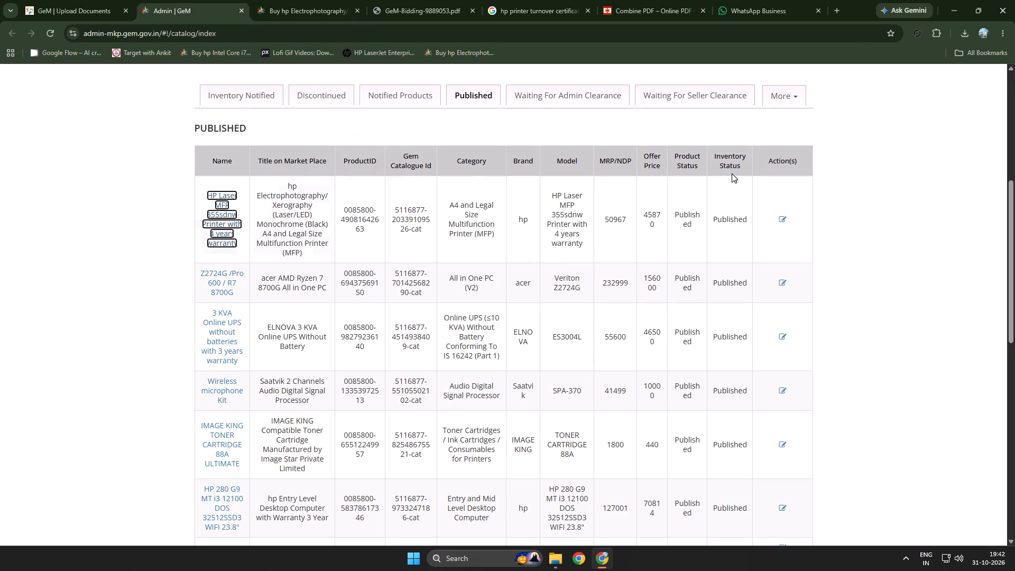
{"action": "left_click", "coordinate": [781, 217]}
{"action": "left_click", "coordinate": [294, 0]}
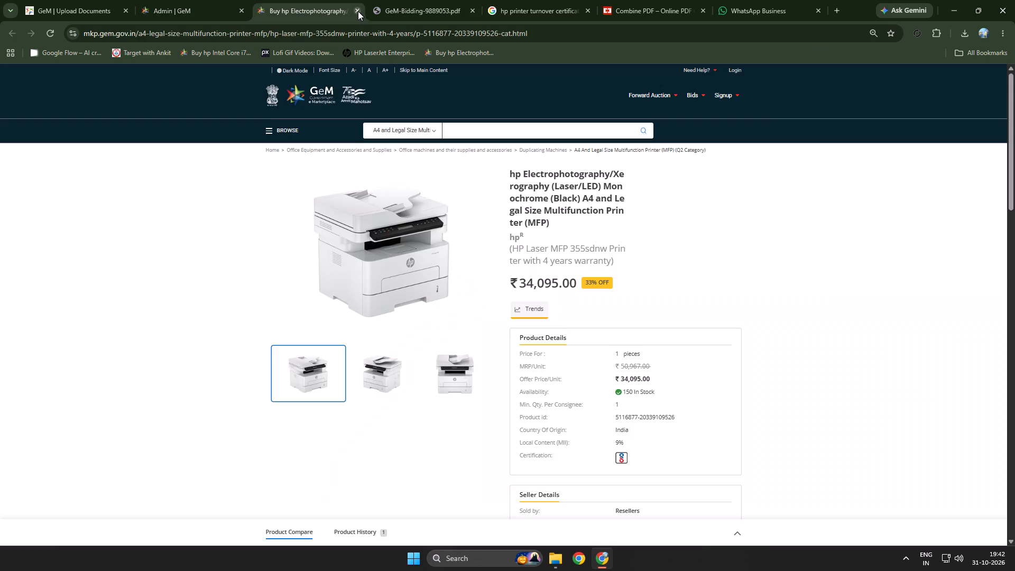
{"action": "left_click", "coordinate": [358, 11]}
{"action": "scroll", "coordinate": [510, 296], "scroll_direction": "down", "scroll_amount": 13}
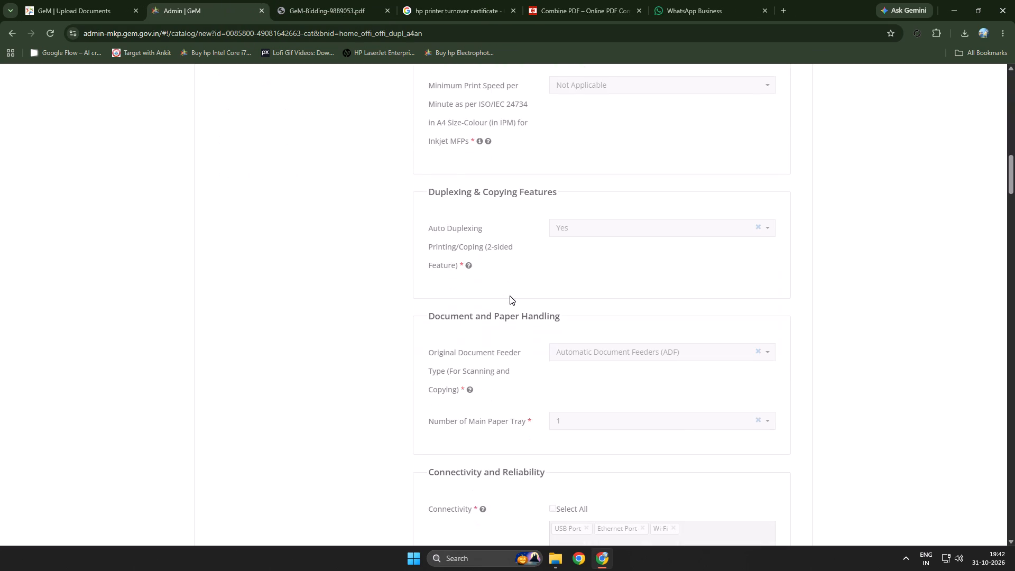
{"action": "scroll", "coordinate": [510, 296], "scroll_direction": "up", "scroll_amount": 17}
{"action": "scroll", "coordinate": [510, 296], "scroll_direction": "down", "scroll_amount": 3}
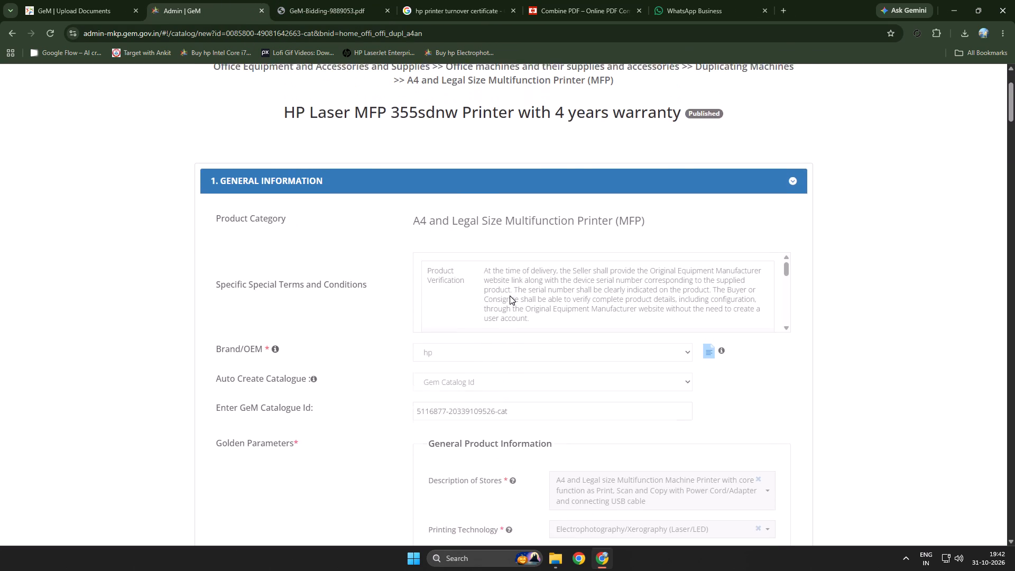
{"action": "scroll", "coordinate": [510, 296], "scroll_direction": "down", "scroll_amount": 18}
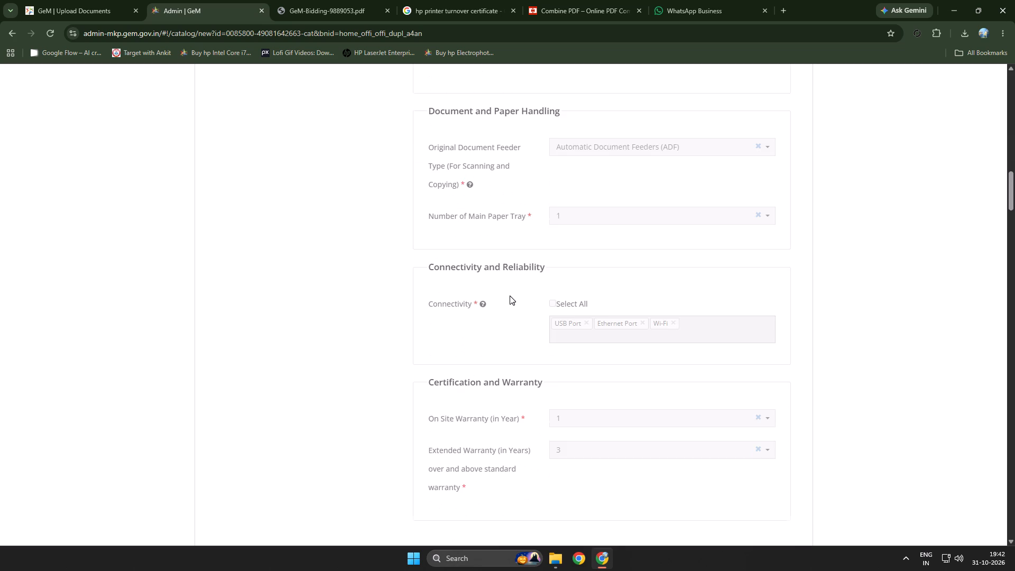
{"action": "scroll", "coordinate": [510, 296], "scroll_direction": "down", "scroll_amount": 14}
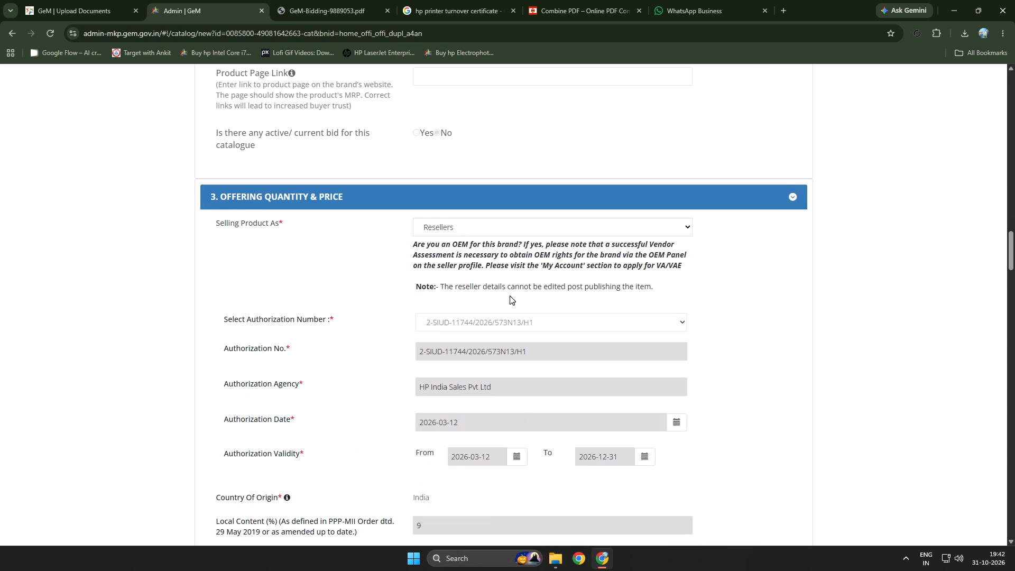
{"action": "scroll", "coordinate": [510, 296], "scroll_direction": "down", "scroll_amount": 6}
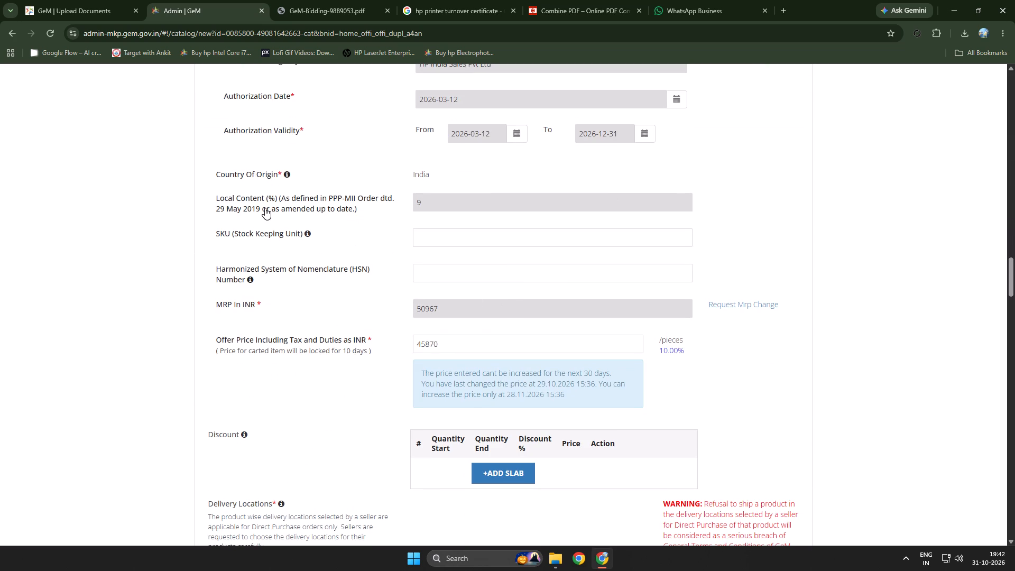
{"action": "left_click", "coordinate": [432, 205]}
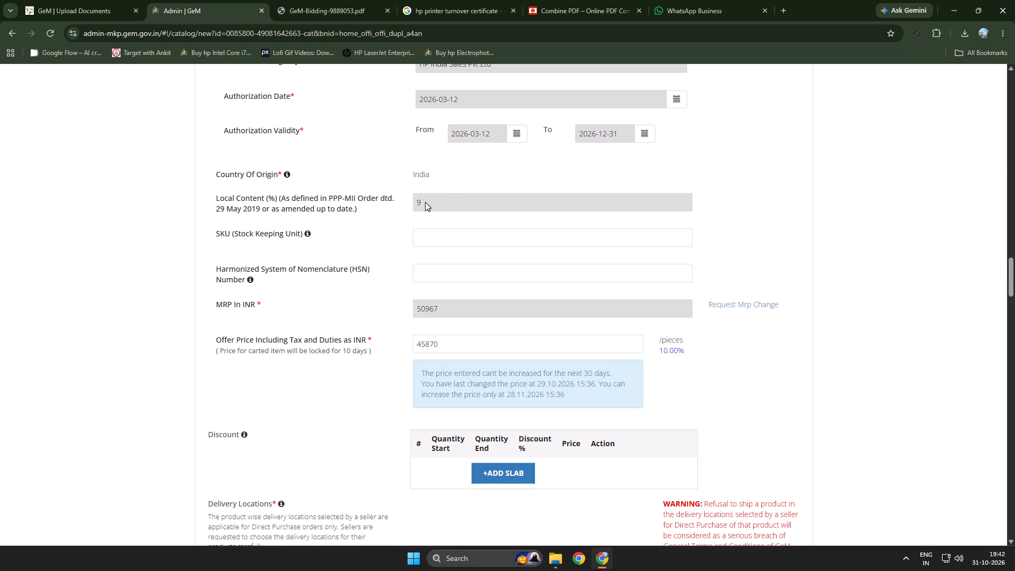
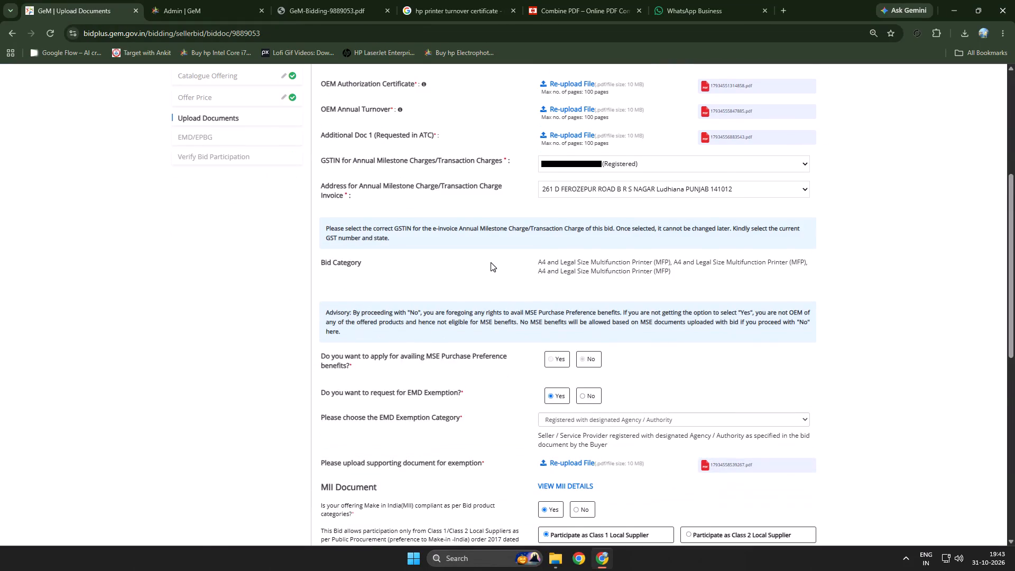
Switch the MII participation to Class 2 Local Supplier and start re-uploading the MII certificate file.
{"action": "scroll", "coordinate": [491, 262], "scroll_direction": "down", "scroll_amount": 1}
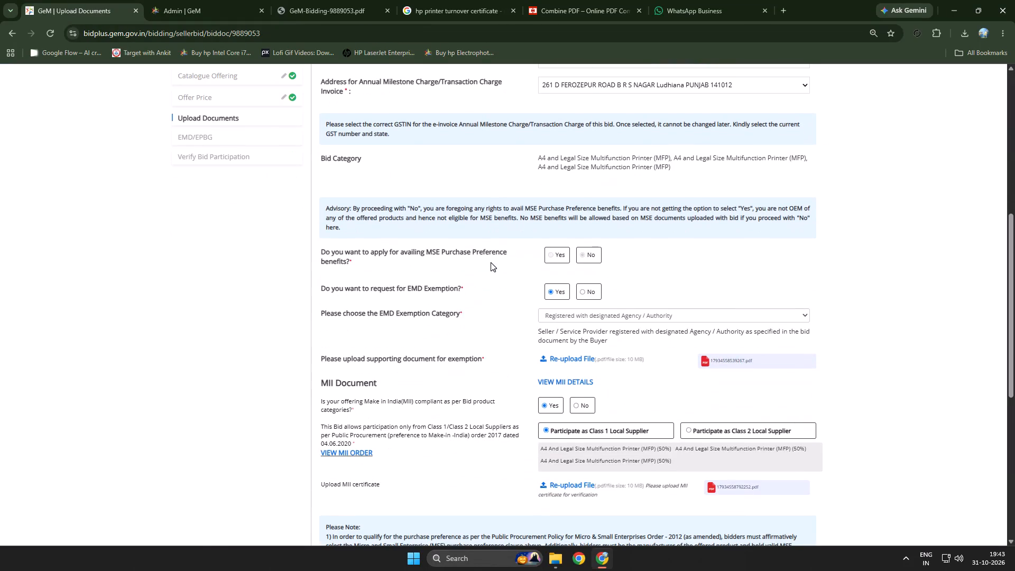
{"action": "left_click", "coordinate": [688, 429]}
{"action": "scroll", "coordinate": [688, 429], "scroll_direction": "down", "scroll_amount": 2}
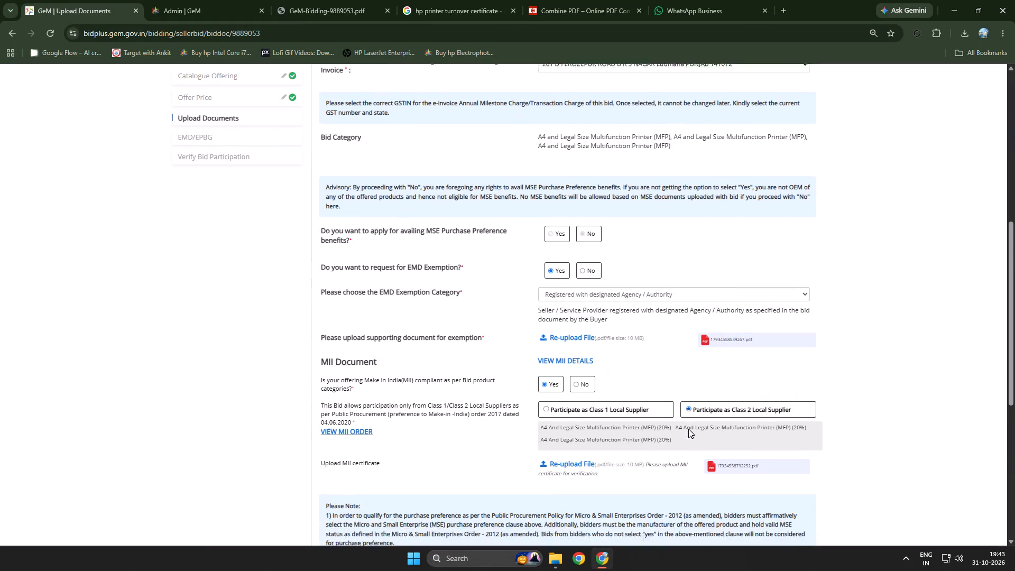
{"action": "scroll", "coordinate": [688, 429], "scroll_direction": "down", "scroll_amount": 2}
{"action": "left_click", "coordinate": [549, 270]}
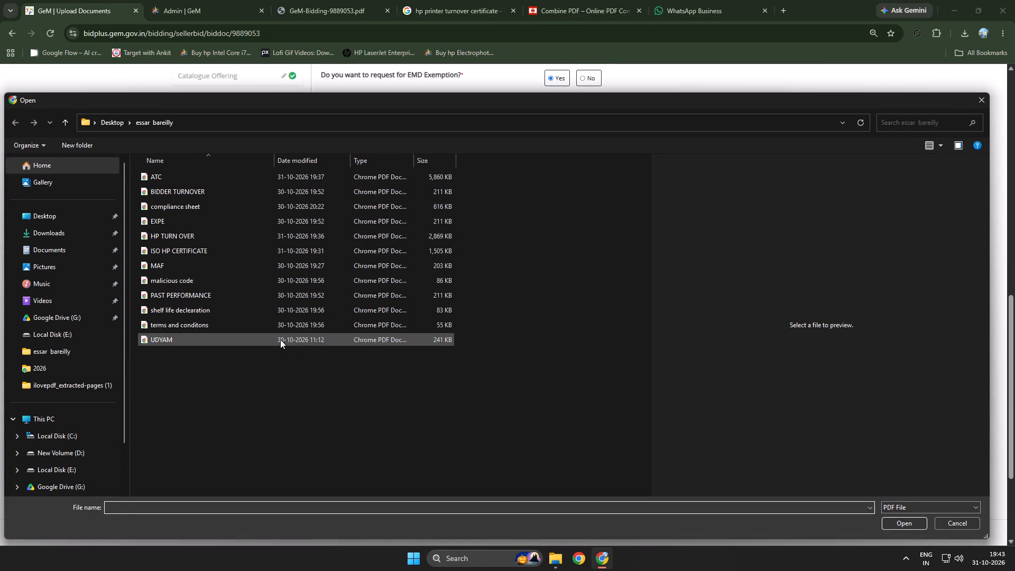
Re-upload the UDYAM PDF as the MII certificate and try again to save the documents as a Class 2 Local Supplier.
{"action": "left_click", "coordinate": [279, 340]}
{"action": "left_click", "coordinate": [911, 533]}
{"action": "left_click", "coordinate": [911, 526]}
{"action": "left_click", "coordinate": [803, 482]}
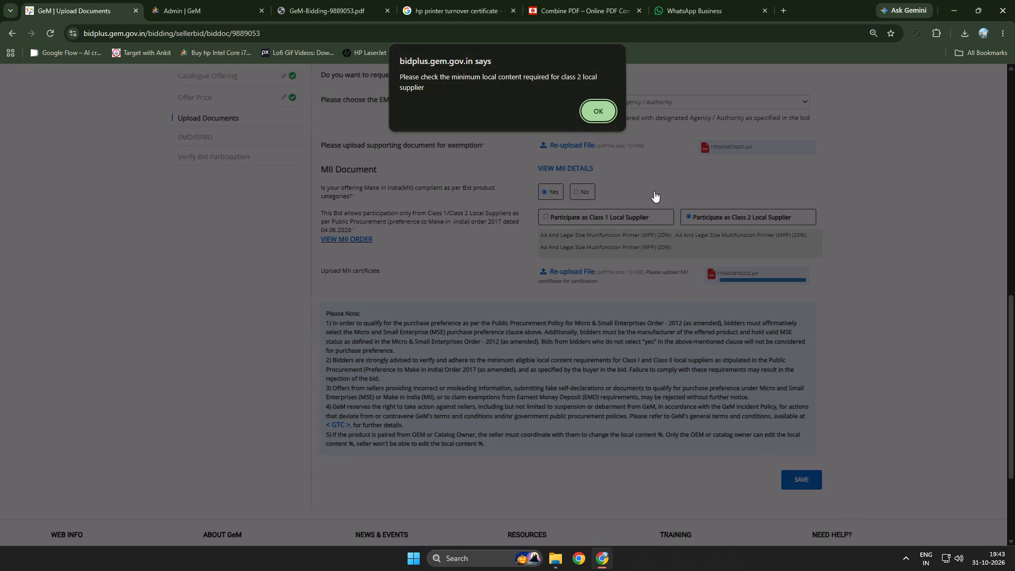
{"action": "left_click", "coordinate": [597, 112]}
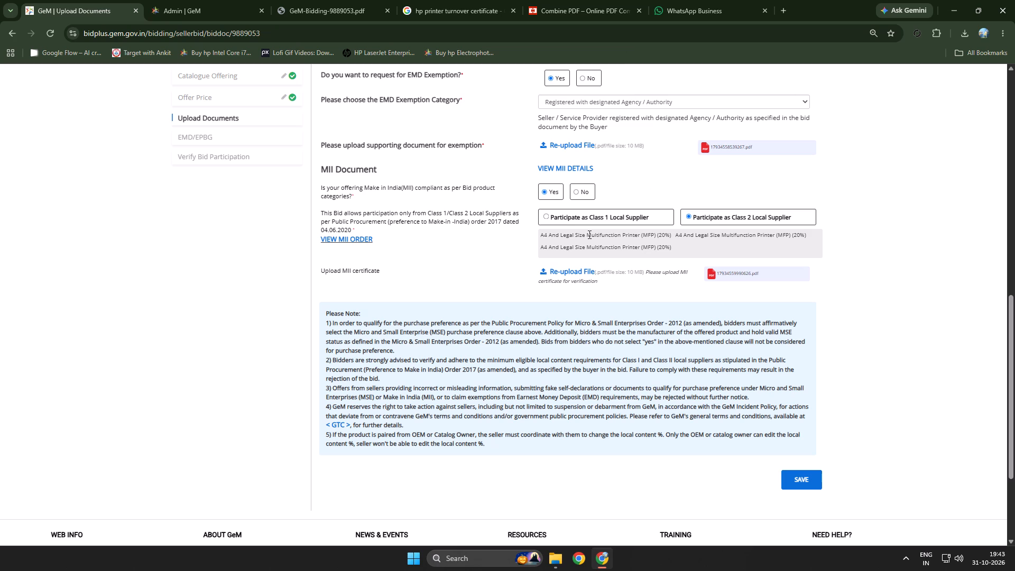
Expand the bid details and review the bid items, the required documents, the uploaded files and the MII declaration.
{"action": "scroll", "coordinate": [605, 226], "scroll_direction": "up", "scroll_amount": 11}
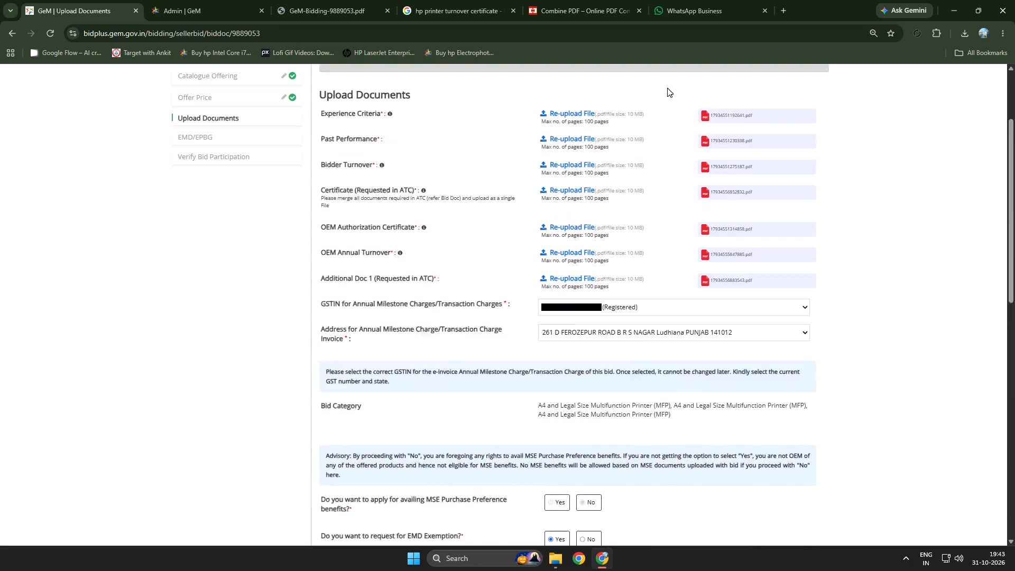
{"action": "scroll", "coordinate": [667, 88], "scroll_direction": "up", "scroll_amount": 7}
{"action": "left_click", "coordinate": [818, 192]}
{"action": "scroll", "coordinate": [806, 199], "scroll_direction": "down", "scroll_amount": 2}
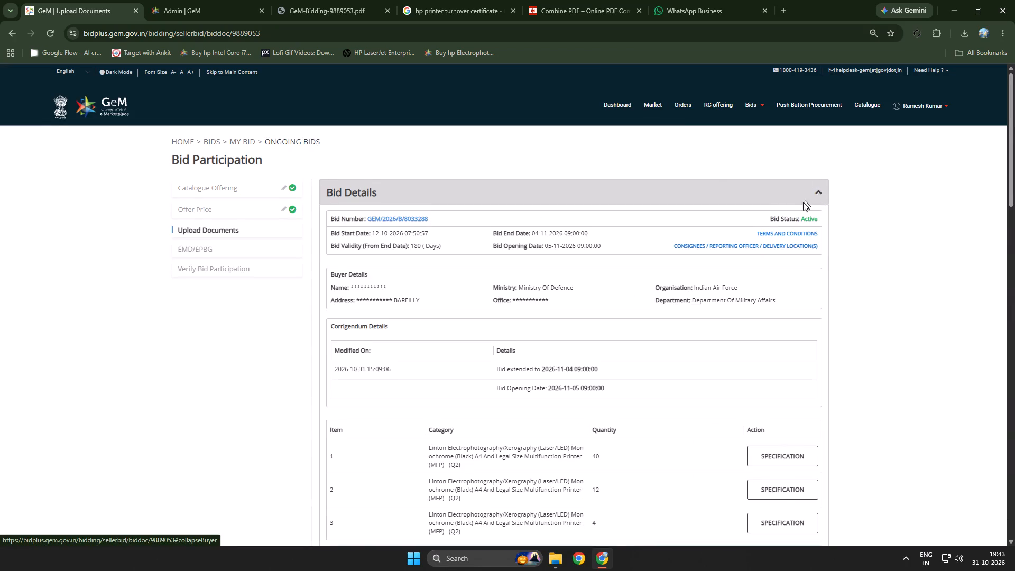
{"action": "scroll", "coordinate": [803, 202], "scroll_direction": "down", "scroll_amount": 1}
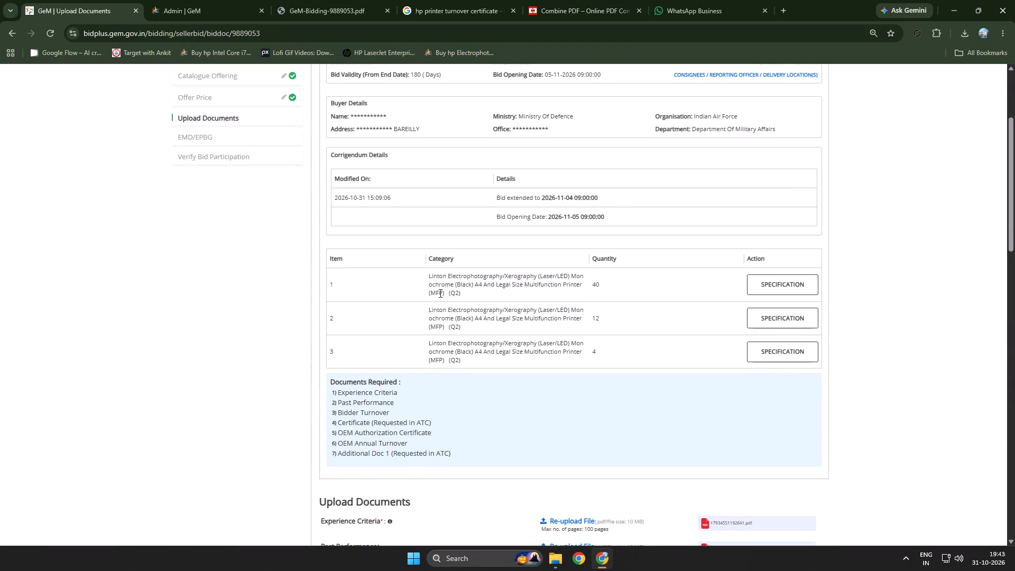
{"action": "scroll", "coordinate": [429, 282], "scroll_direction": "down", "scroll_amount": 6}
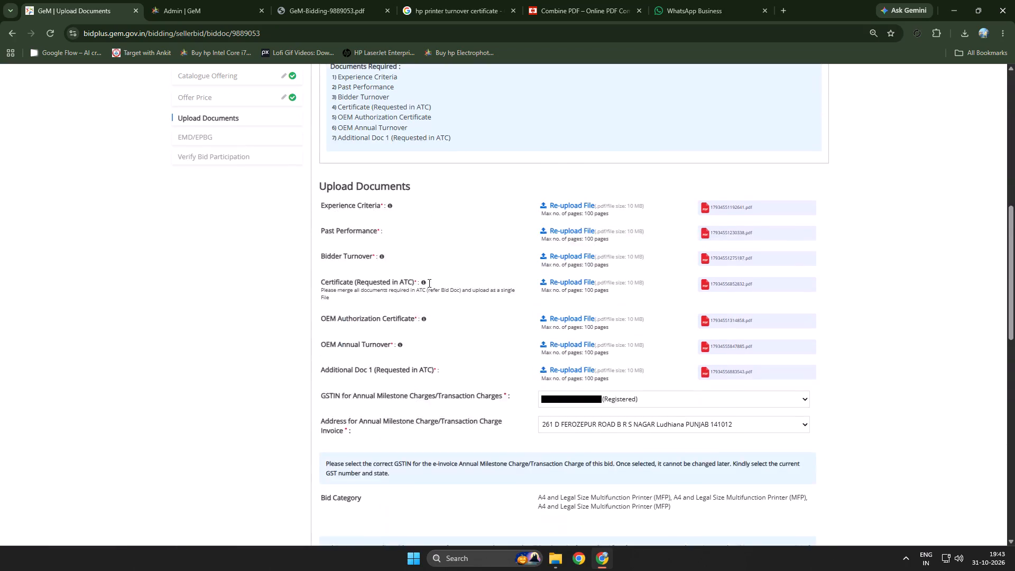
{"action": "scroll", "coordinate": [428, 283], "scroll_direction": "down", "scroll_amount": 12}
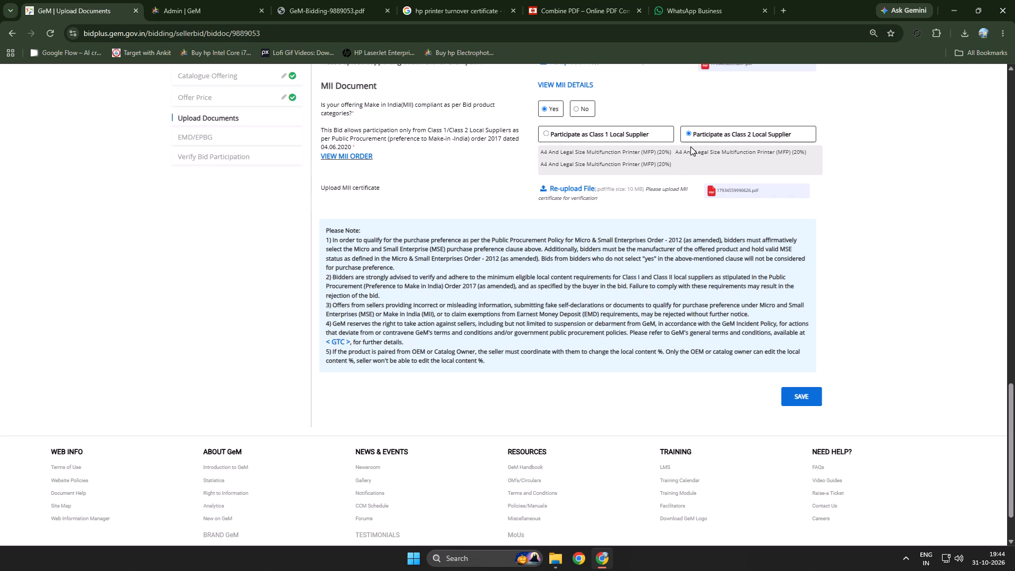
Check the local content percentage in the printer's catalogue listing and return to the bid's Upload Documents page.
{"action": "left_click", "coordinate": [176, 0]}
{"action": "scroll", "coordinate": [319, 274], "scroll_direction": "up", "scroll_amount": 6}
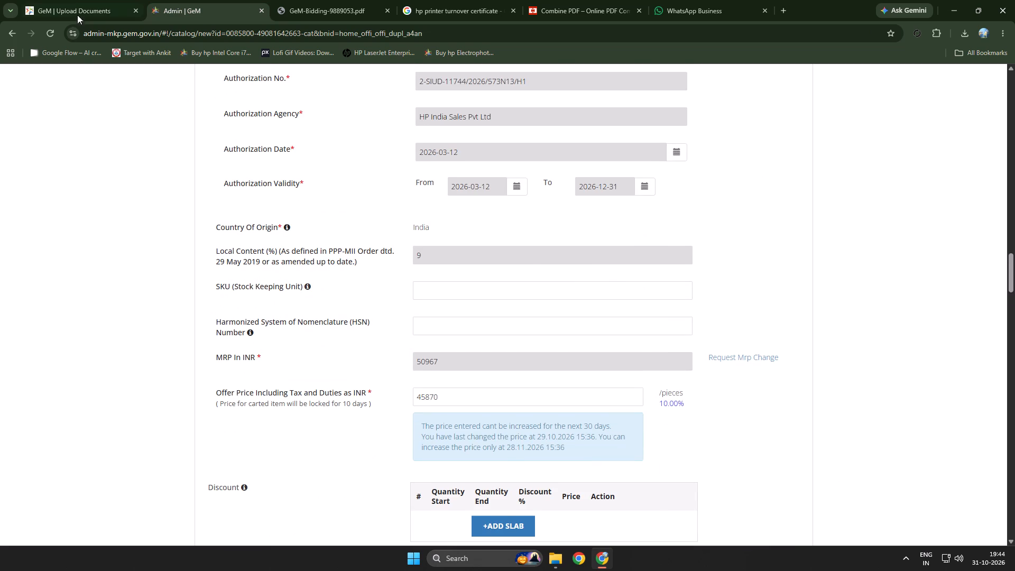
{"action": "left_click", "coordinate": [83, 0]}
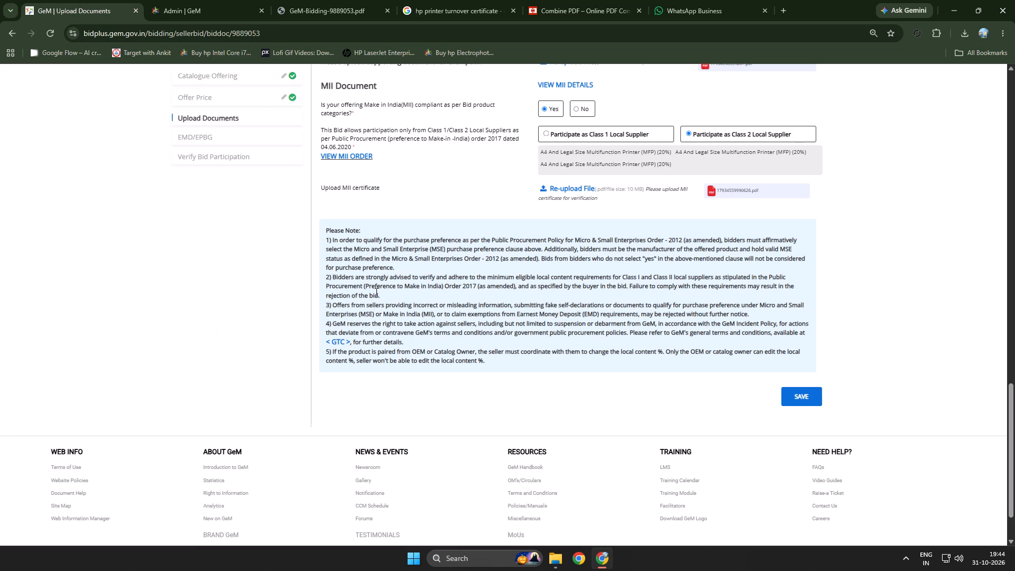
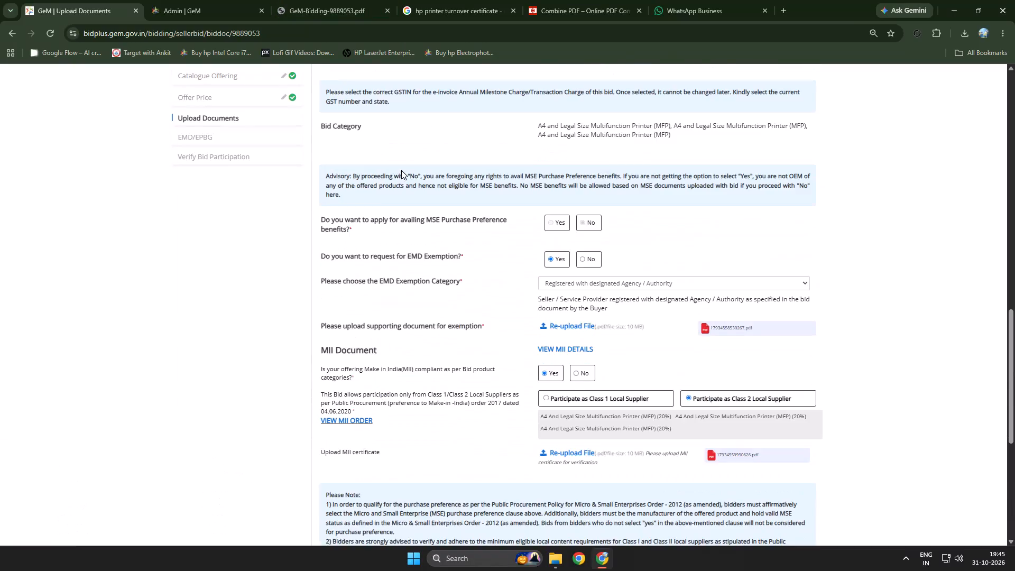
Reopen the bid's Catalogue Offering stage for editing.
{"action": "scroll", "coordinate": [313, 154], "scroll_direction": "up", "scroll_amount": 4}
{"action": "scroll", "coordinate": [234, 99], "scroll_direction": "up", "scroll_amount": 4}
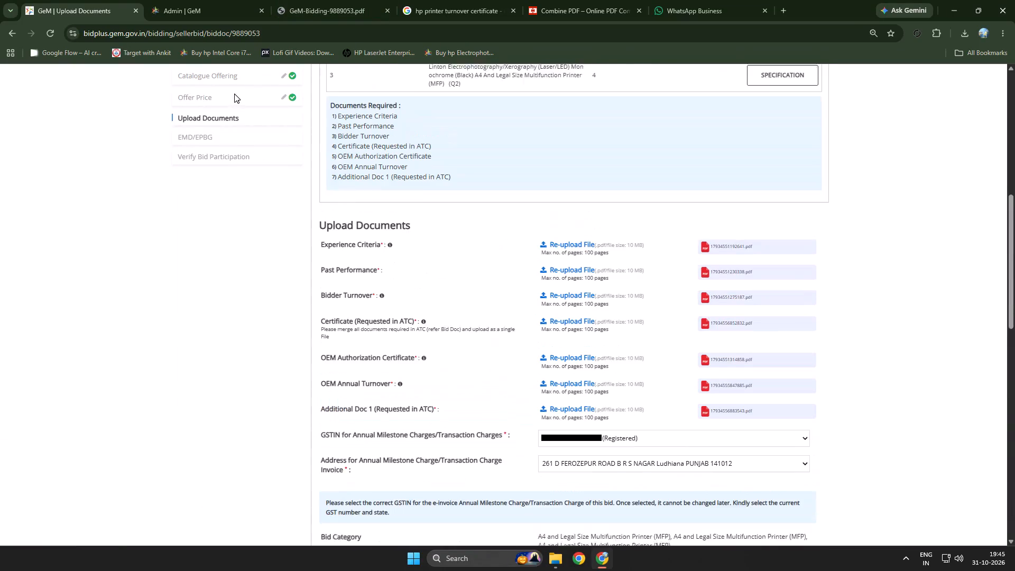
{"action": "left_click", "coordinate": [215, 77]}
{"action": "left_click", "coordinate": [215, 77]}
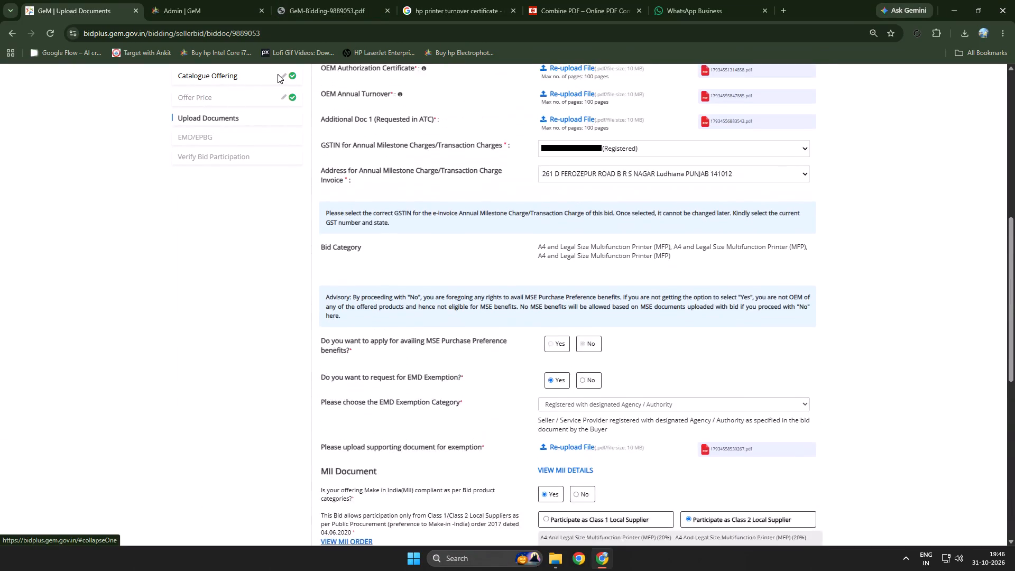
{"action": "left_click", "coordinate": [283, 76]}
{"action": "left_click", "coordinate": [608, 119]}
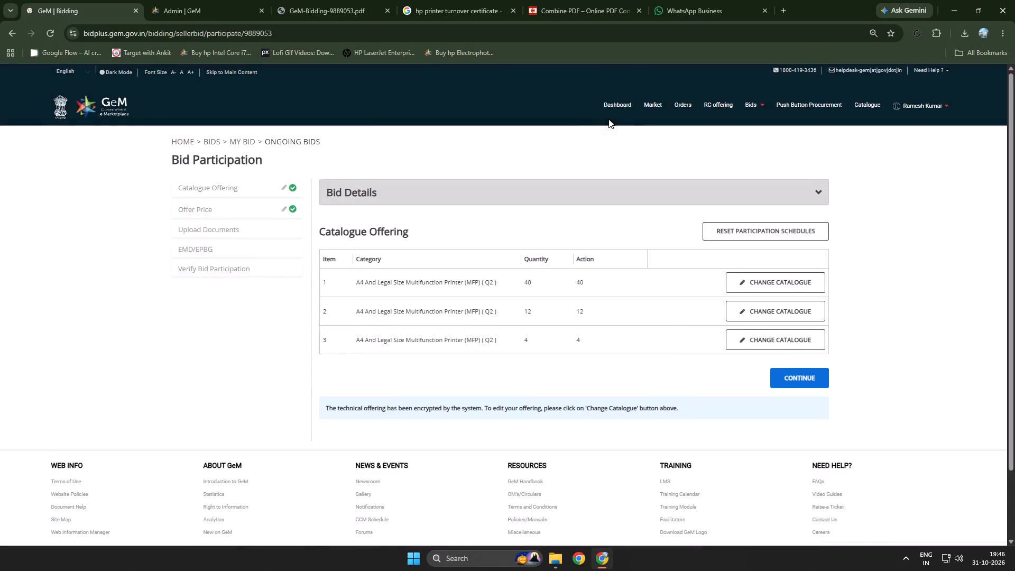
{"action": "scroll", "coordinate": [645, 230], "scroll_direction": "down", "scroll_amount": 1}
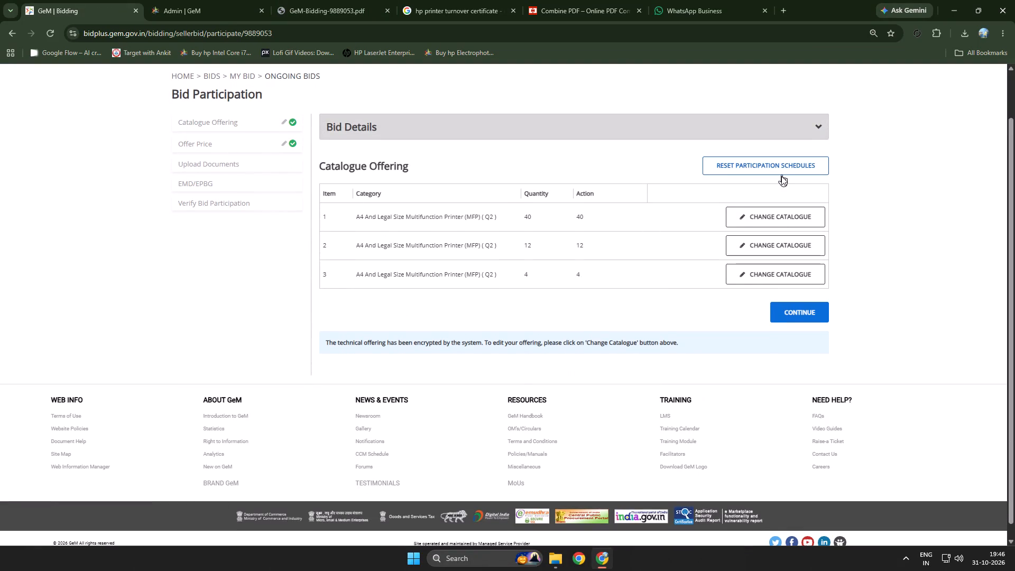
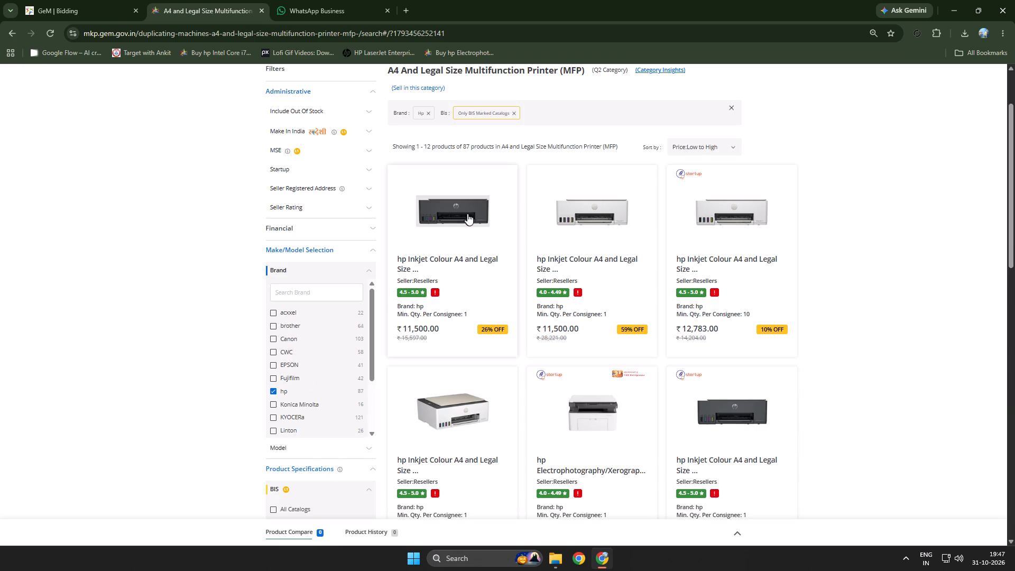
Check the bid's printer specification and filter the hp printer listings by Electrophotography/Xerography (Laser/LED) printing technology.
{"action": "left_click", "coordinate": [115, 0]}
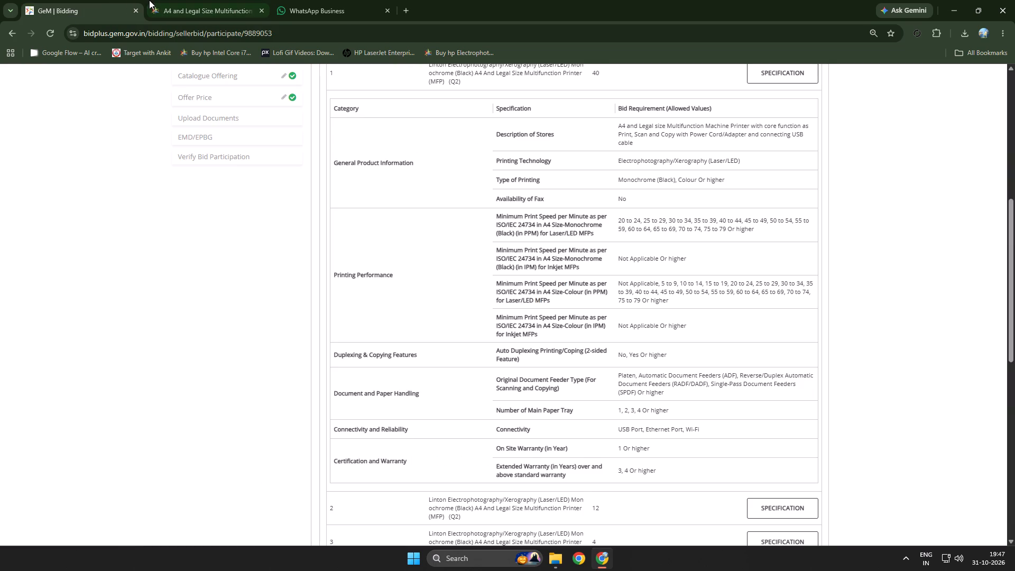
{"action": "left_click", "coordinate": [180, 0]}
{"action": "scroll", "coordinate": [458, 361], "scroll_direction": "down", "scroll_amount": 3}
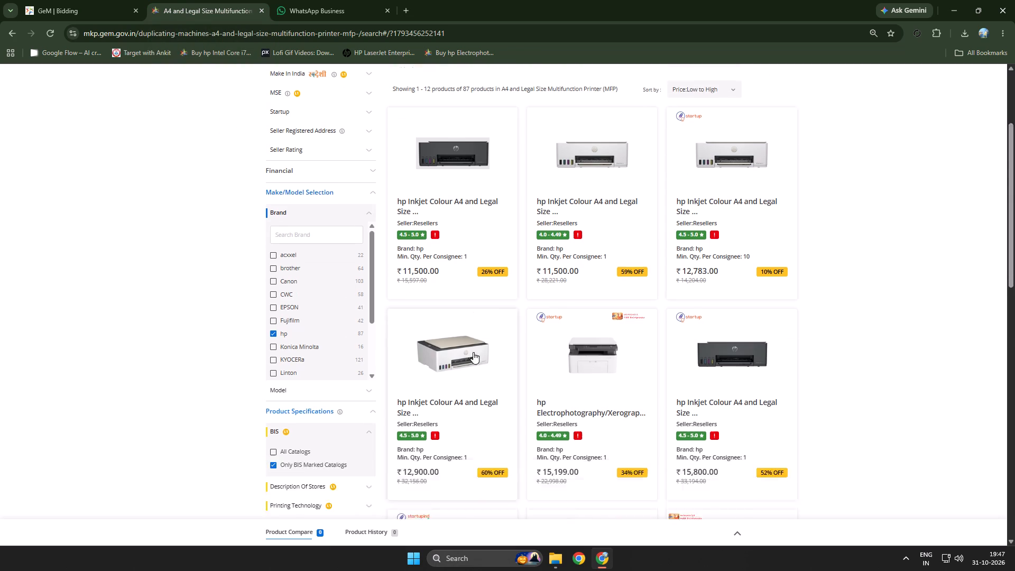
{"action": "scroll", "coordinate": [473, 352], "scroll_direction": "down", "scroll_amount": 1}
{"action": "left_click", "coordinate": [332, 348]}
{"action": "left_click", "coordinate": [342, 330]}
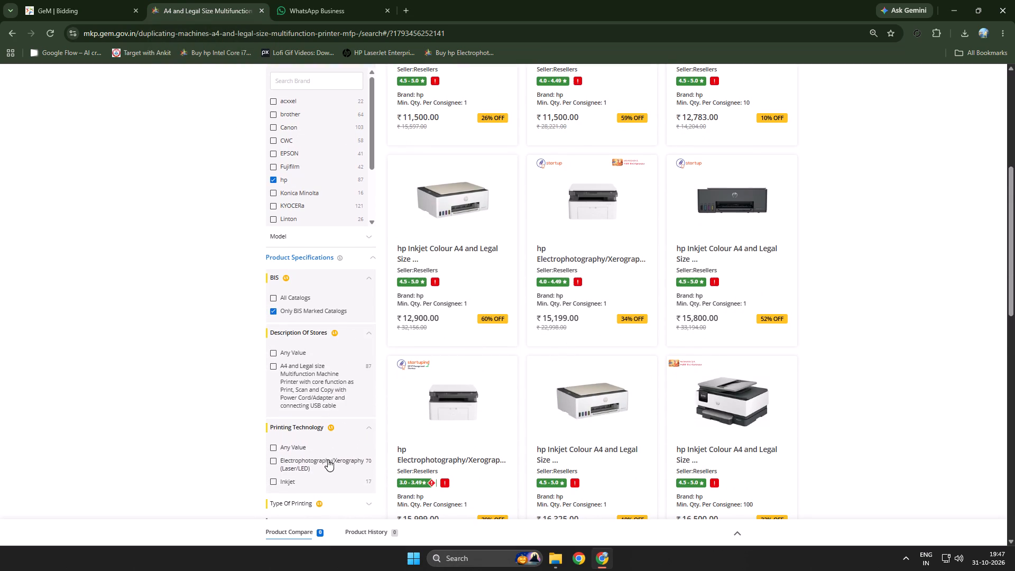
{"action": "left_click", "coordinate": [328, 459]}
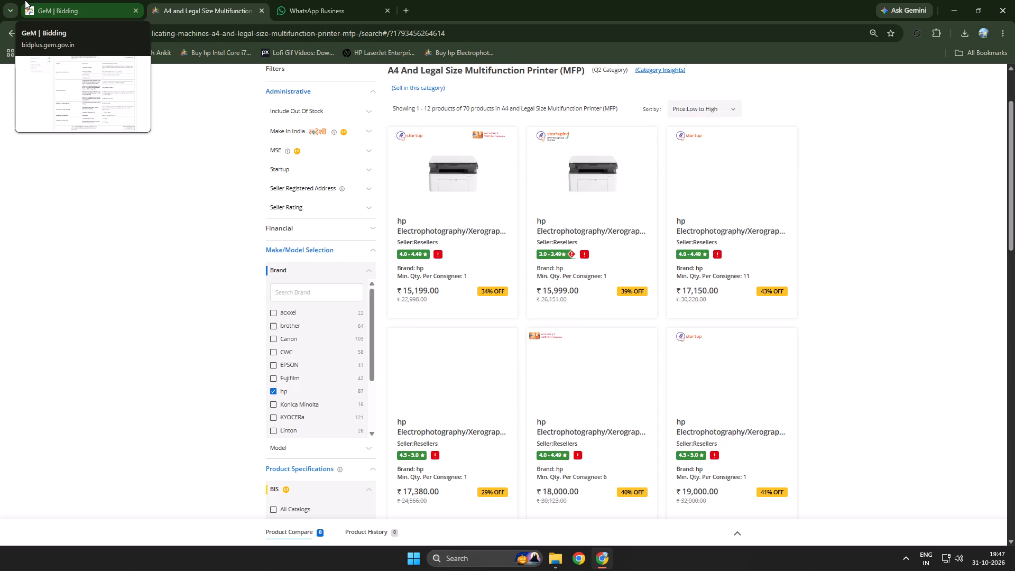
Review the bid's required specifications and examine the catalogue's filter options for printing type, print speeds, duplexing, scan area, scan functions and feeder capacity.
{"action": "left_click", "coordinate": [45, 0]}
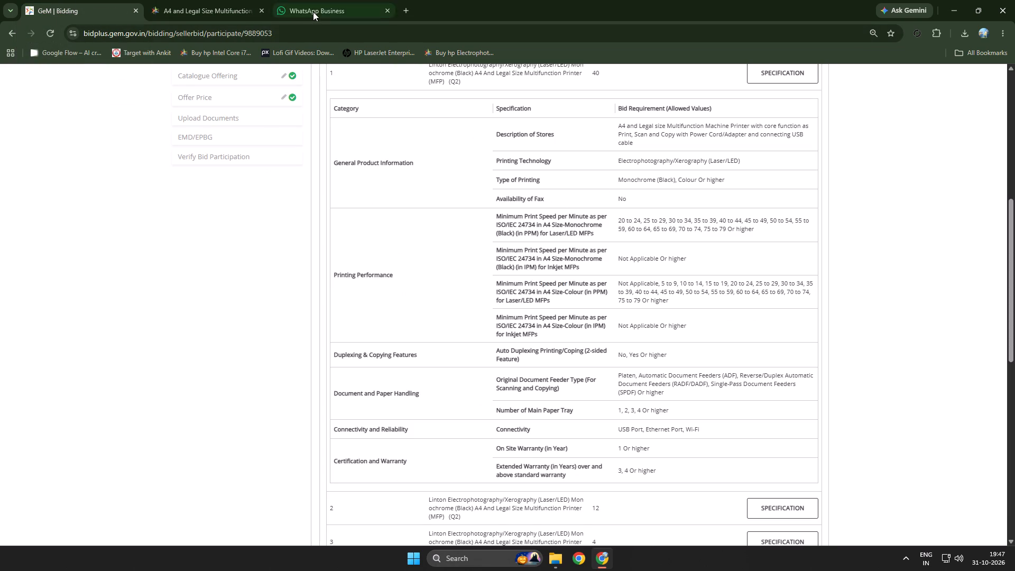
{"action": "left_click", "coordinate": [201, 0]}
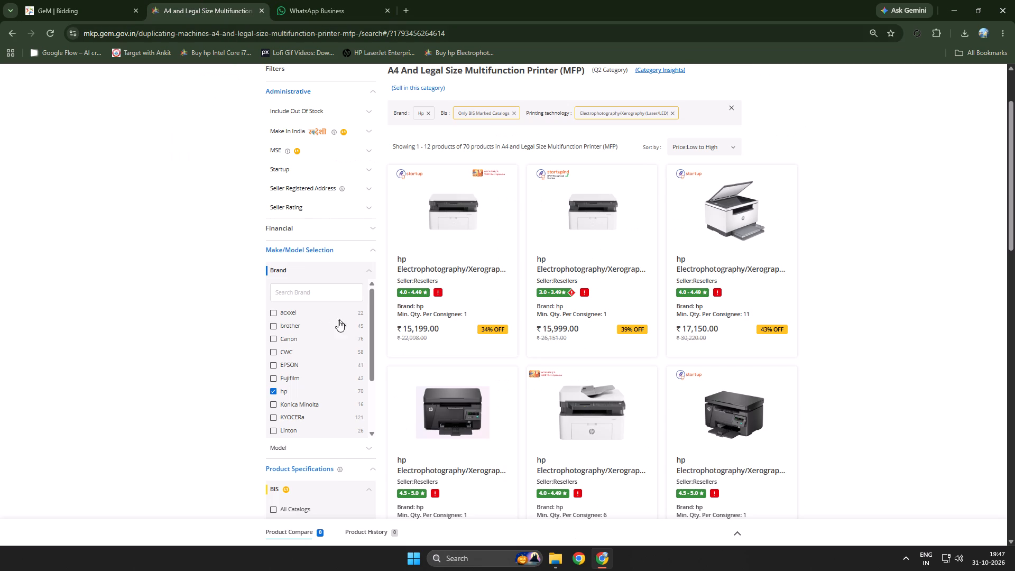
{"action": "scroll", "coordinate": [419, 302], "scroll_direction": "down", "scroll_amount": 5}
{"action": "scroll", "coordinate": [373, 358], "scroll_direction": "down", "scroll_amount": 3}
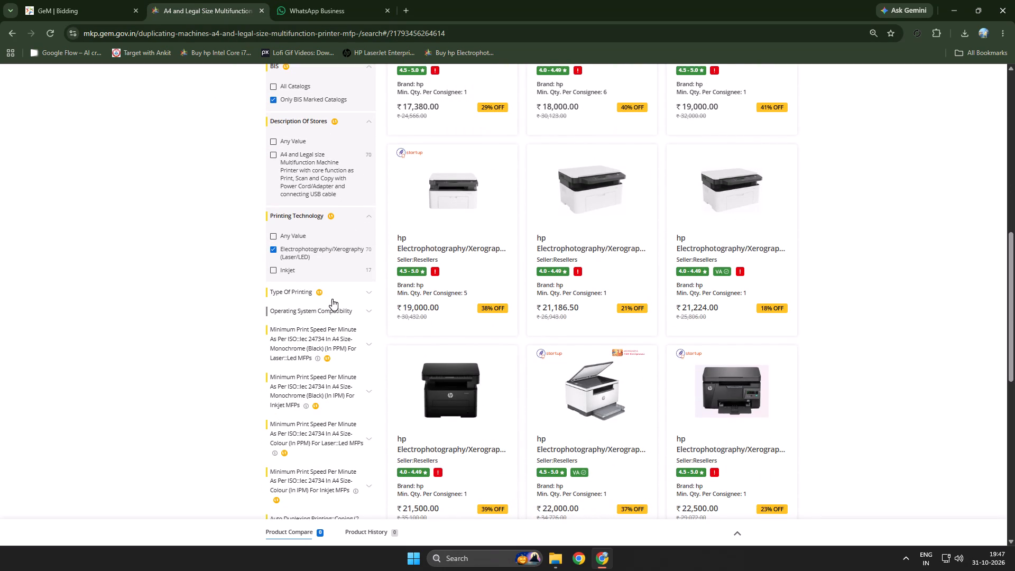
{"action": "left_click", "coordinate": [336, 293]}
{"action": "left_click", "coordinate": [314, 379]}
{"action": "scroll", "coordinate": [325, 310], "scroll_direction": "down", "scroll_amount": 4}
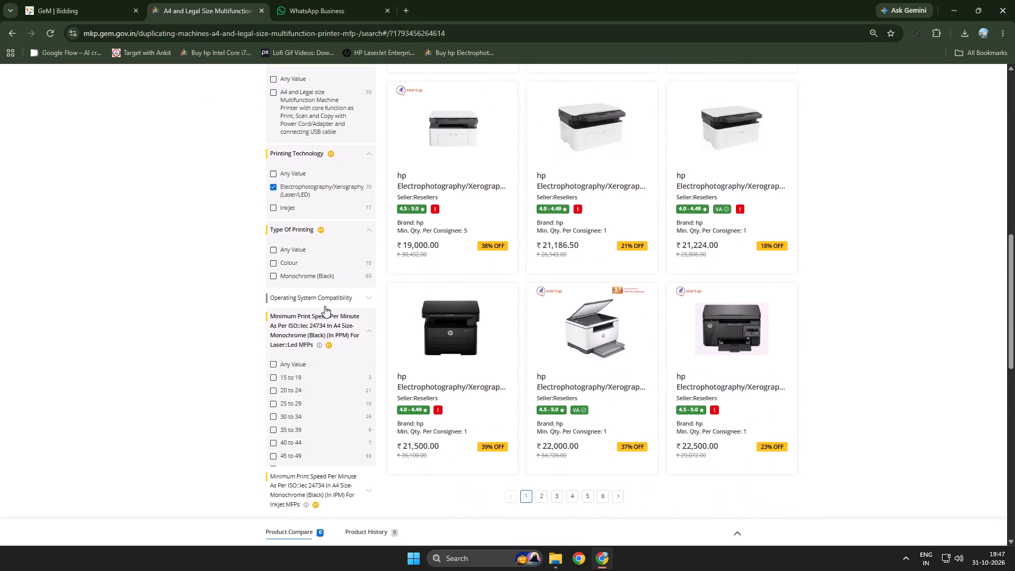
{"action": "left_click", "coordinate": [315, 367]}
{"action": "scroll", "coordinate": [373, 211], "scroll_direction": "down", "scroll_amount": 4}
{"action": "left_click", "coordinate": [335, 314]}
{"action": "scroll", "coordinate": [432, 185], "scroll_direction": "down", "scroll_amount": 4}
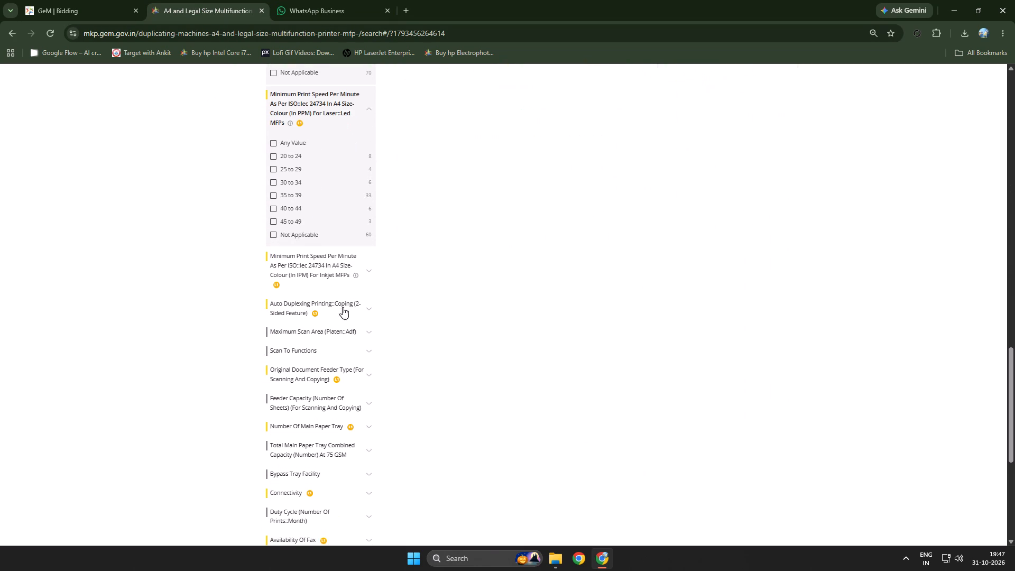
{"action": "left_click", "coordinate": [334, 328]}
{"action": "left_click", "coordinate": [339, 310]}
{"action": "left_click", "coordinate": [344, 274]}
{"action": "scroll", "coordinate": [358, 244], "scroll_direction": "down", "scroll_amount": 6}
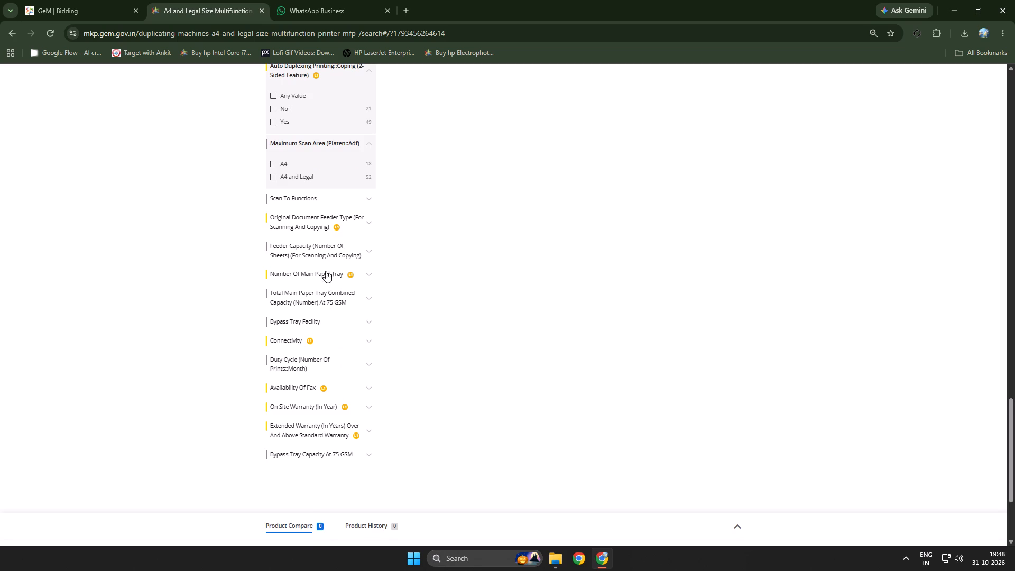
{"action": "left_click", "coordinate": [333, 245]}
{"action": "left_click", "coordinate": [335, 205]}
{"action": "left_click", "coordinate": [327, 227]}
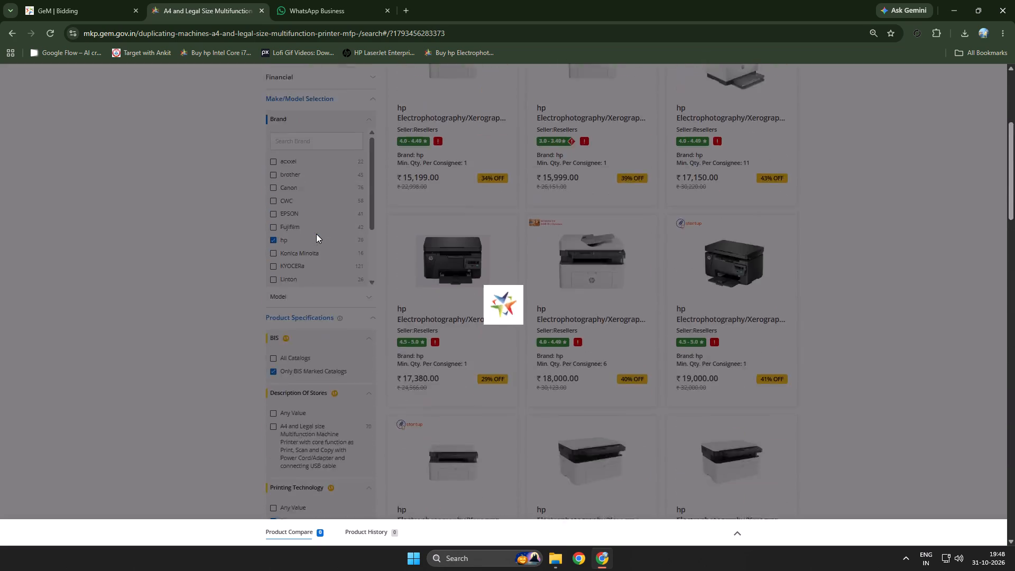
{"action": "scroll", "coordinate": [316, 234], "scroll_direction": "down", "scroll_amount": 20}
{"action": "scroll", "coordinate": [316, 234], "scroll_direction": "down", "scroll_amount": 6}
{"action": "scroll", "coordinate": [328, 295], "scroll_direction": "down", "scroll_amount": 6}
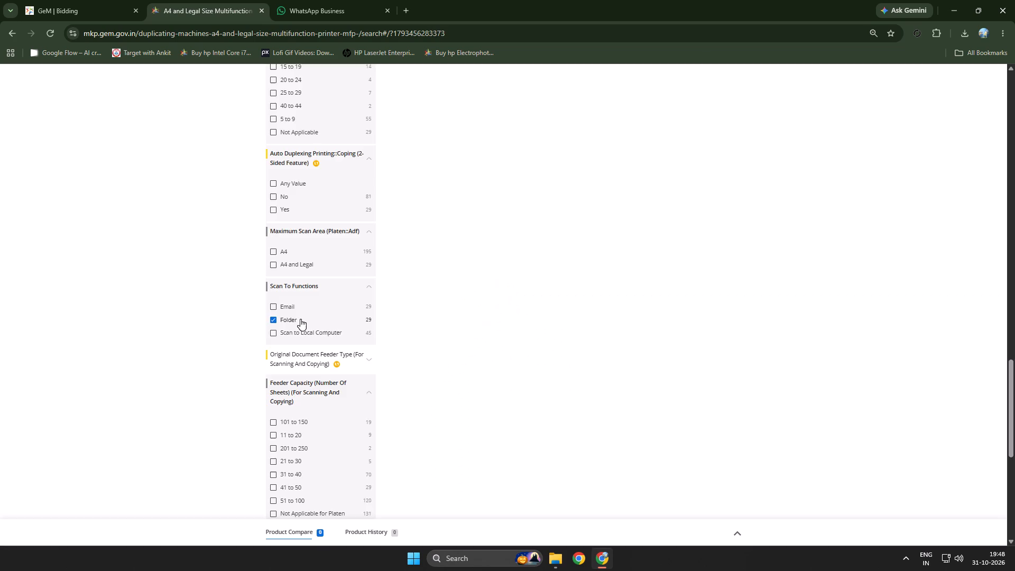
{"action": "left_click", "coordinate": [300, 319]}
Recheck the bid's specification table and open the extended warranty filter options for the hp laser printers.
{"action": "left_click", "coordinate": [73, 0]}
{"action": "scroll", "coordinate": [473, 318], "scroll_direction": "down", "scroll_amount": 6}
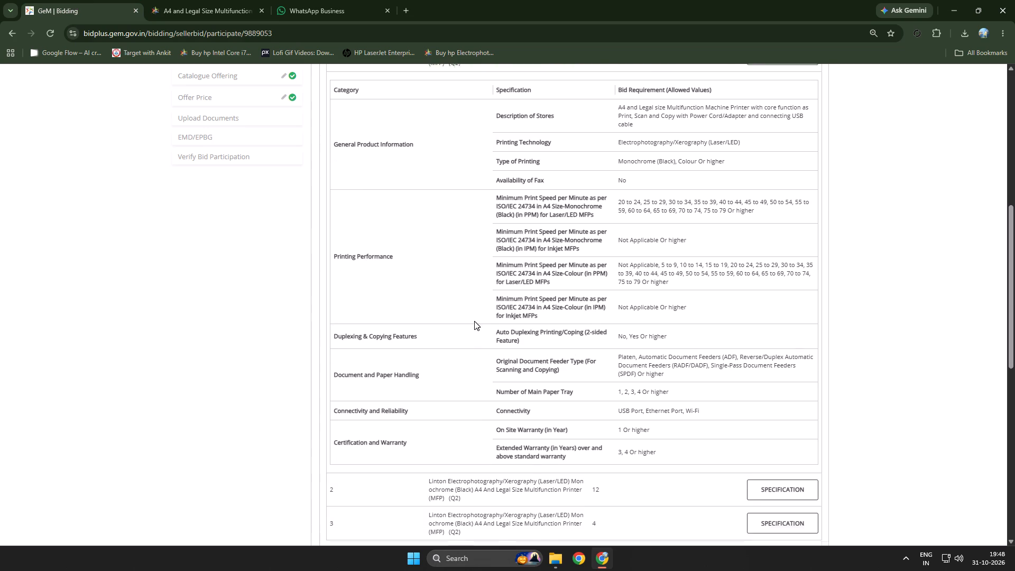
{"action": "left_click", "coordinate": [205, 6]}
{"action": "scroll", "coordinate": [265, 314], "scroll_direction": "down", "scroll_amount": 2}
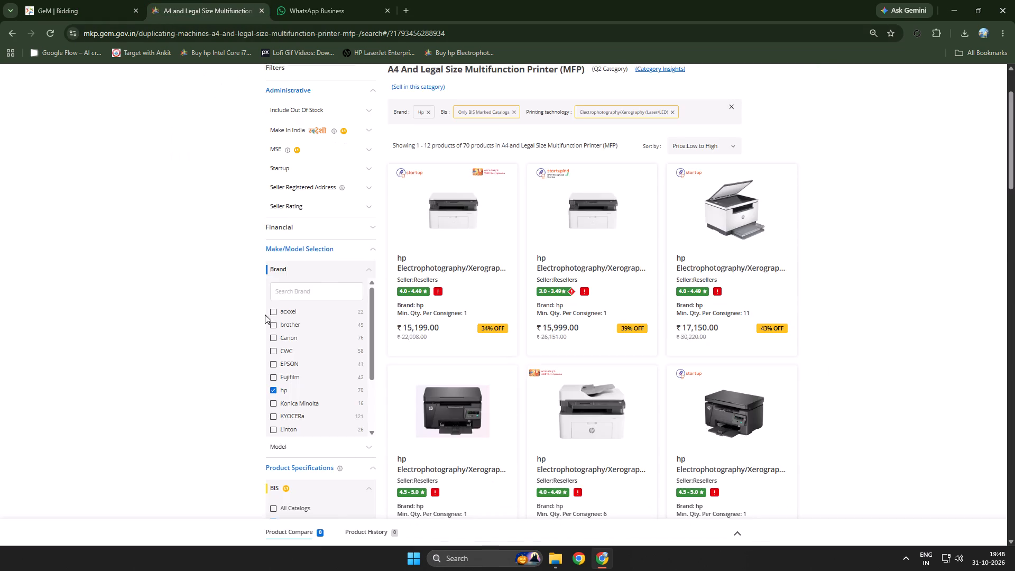
{"action": "scroll", "coordinate": [265, 315], "scroll_direction": "down", "scroll_amount": 20}
{"action": "scroll", "coordinate": [265, 315], "scroll_direction": "down", "scroll_amount": 14}
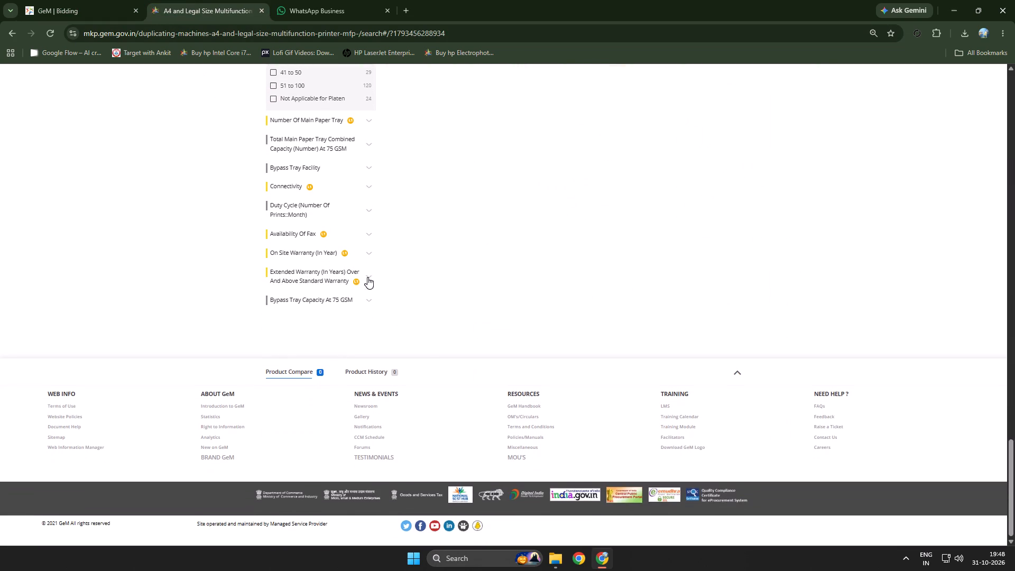
{"action": "left_click", "coordinate": [365, 278]}
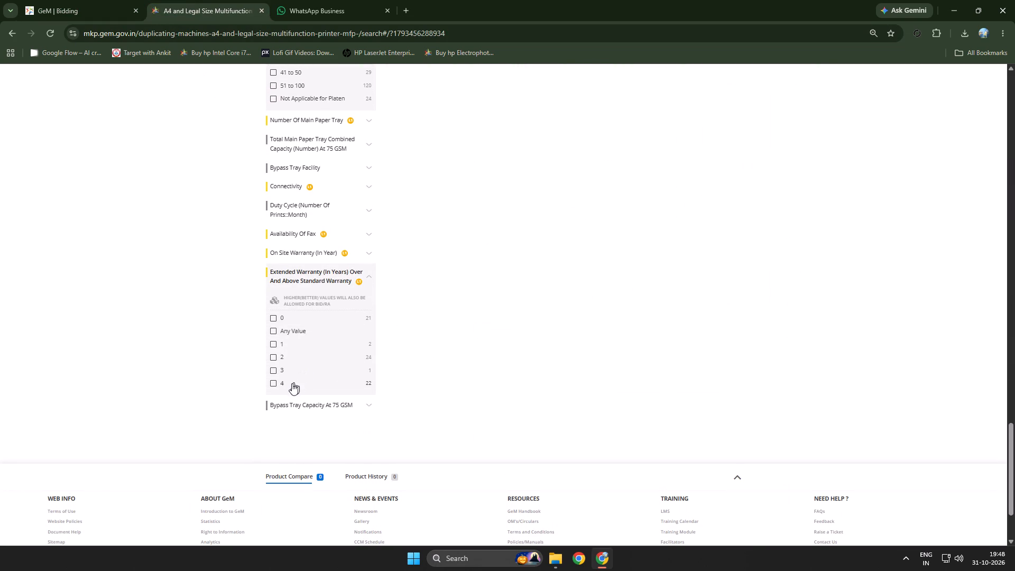
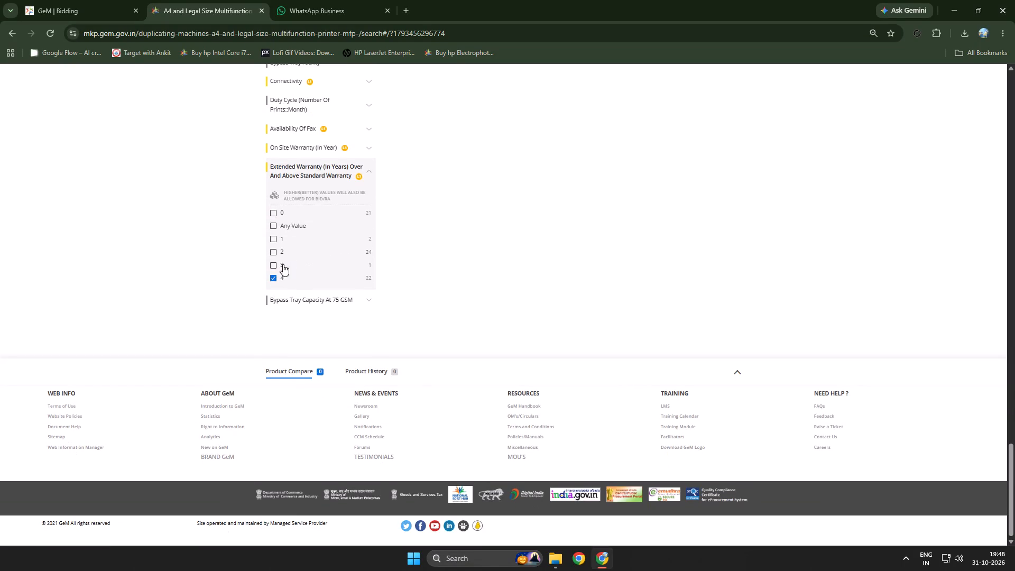
Add the 3-year option to the extended warranty filter for the hp laser printers.
{"action": "left_click", "coordinate": [283, 264]}
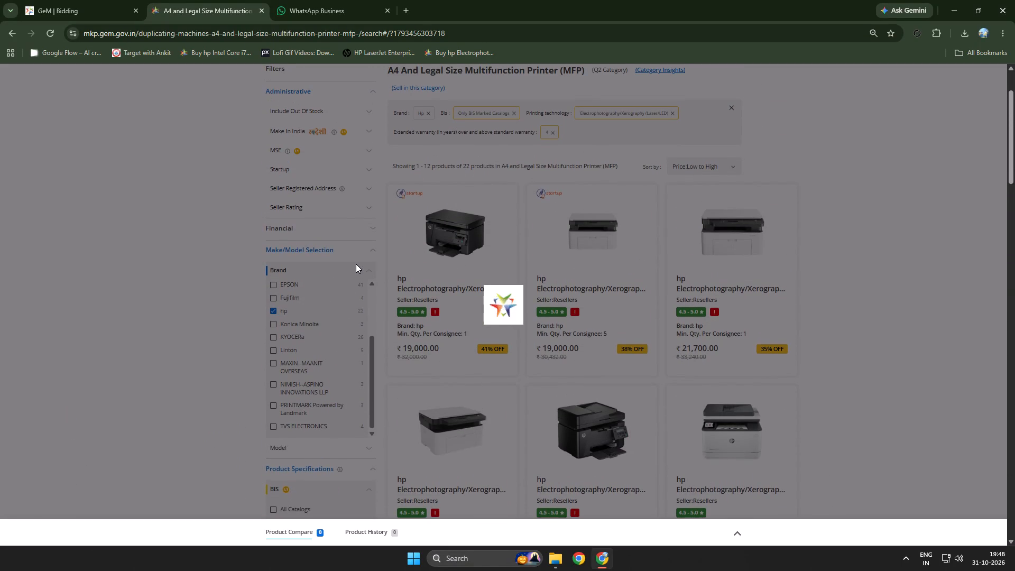
Look over the filtered hp printer listings and compare the catalogue filters with the bid's specification table for item 1.
{"action": "scroll", "coordinate": [599, 257], "scroll_direction": "down", "scroll_amount": 6}
{"action": "scroll", "coordinate": [496, 239], "scroll_direction": "down", "scroll_amount": 6}
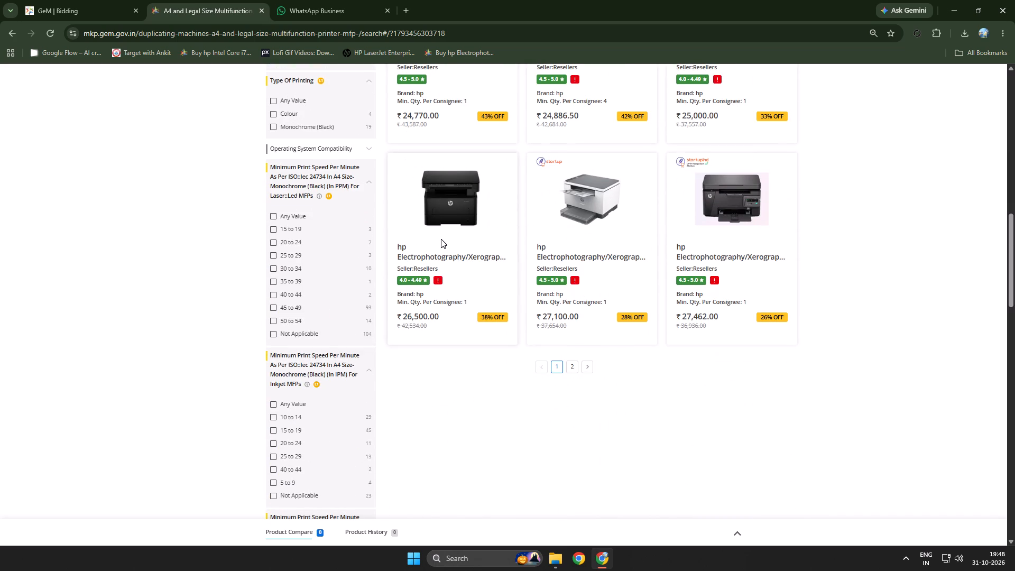
{"action": "left_click", "coordinate": [74, 0]}
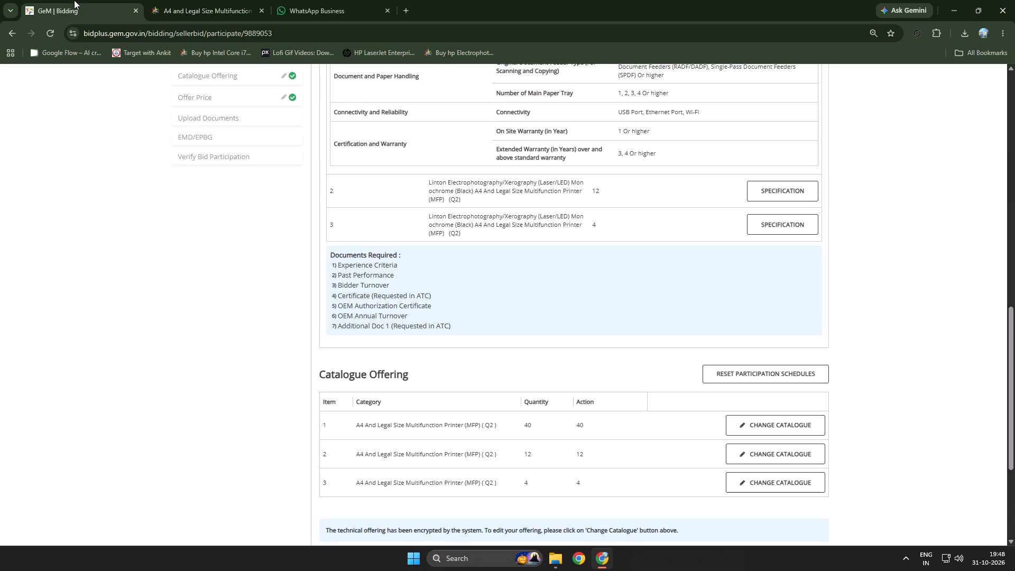
{"action": "scroll", "coordinate": [576, 201], "scroll_direction": "up", "scroll_amount": 6}
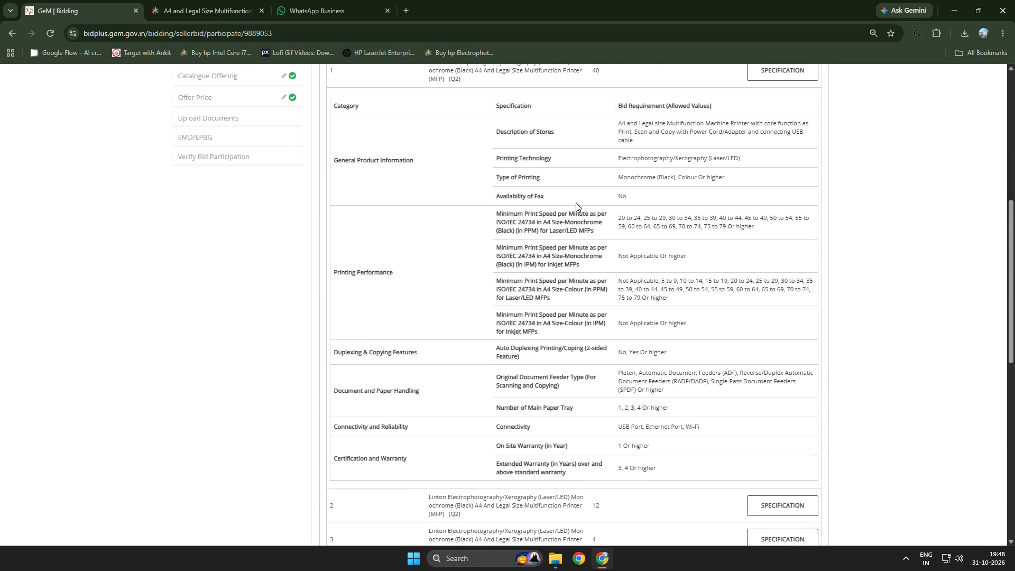
{"action": "left_click", "coordinate": [193, 0]}
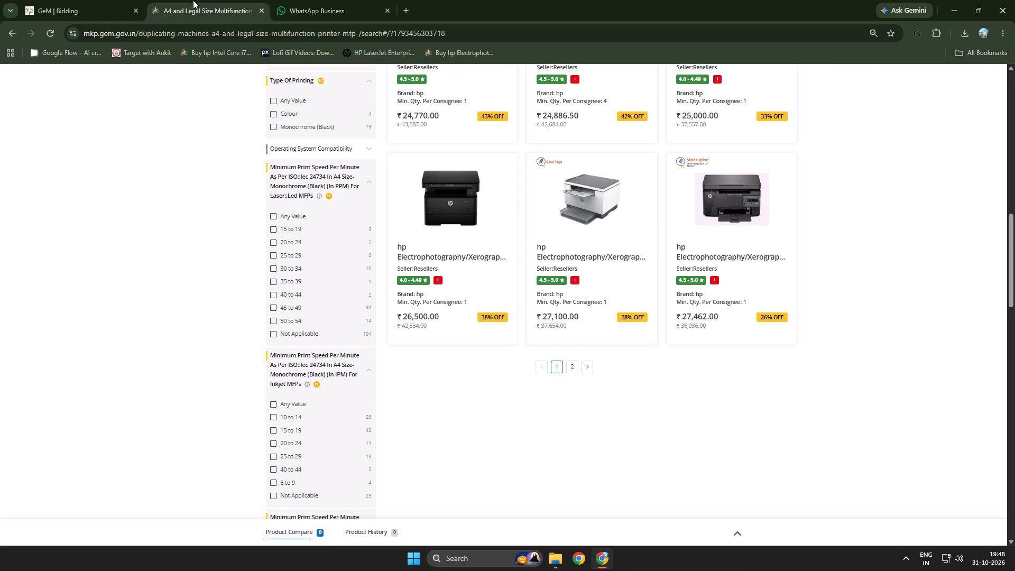
{"action": "left_click", "coordinate": [60, 0]}
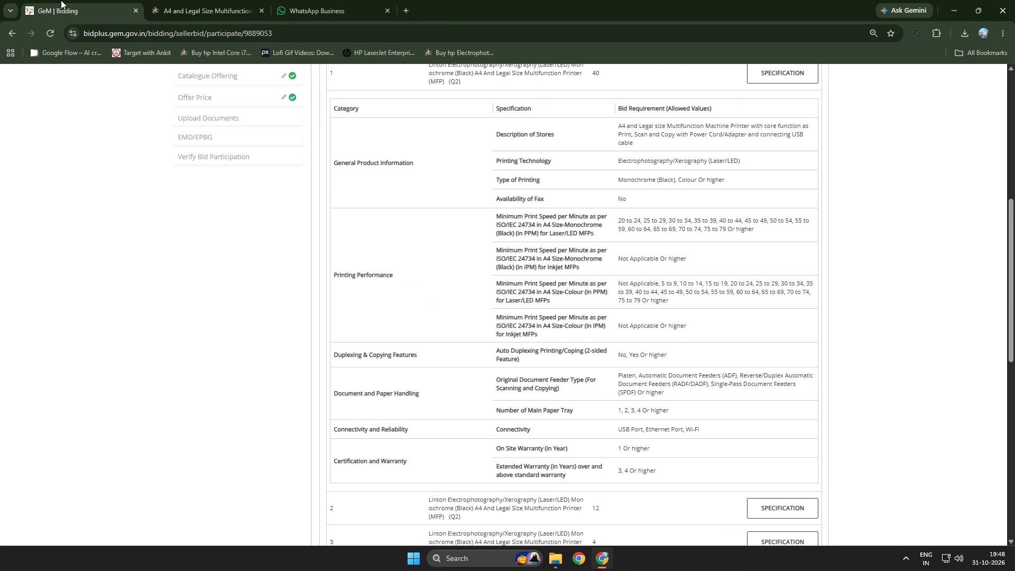
{"action": "left_click", "coordinate": [197, 0]}
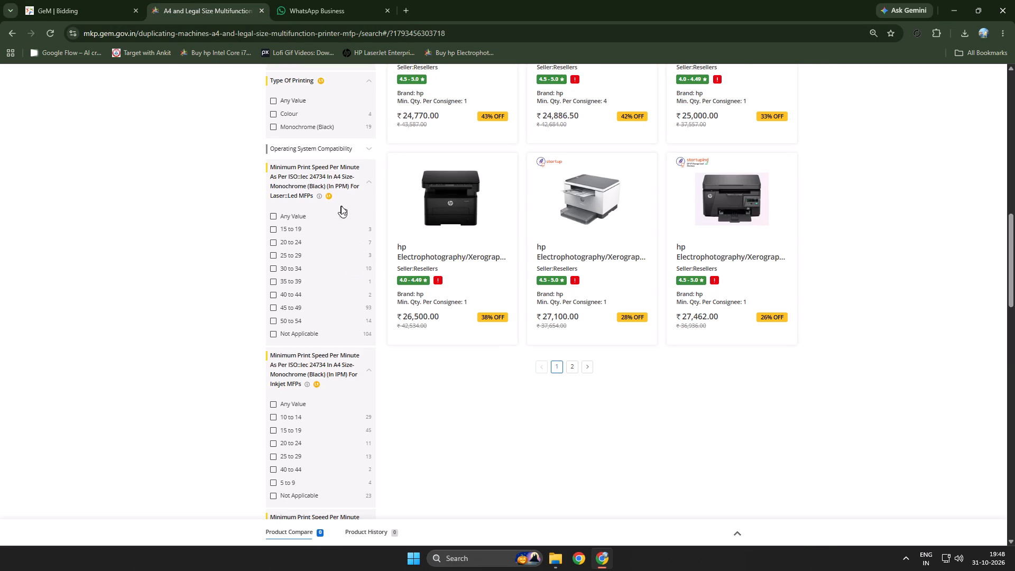
Filter the hp printer listings by Availability of Fax set to No, as the bid specification requires.
{"action": "scroll", "coordinate": [357, 336], "scroll_direction": "up", "scroll_amount": 6}
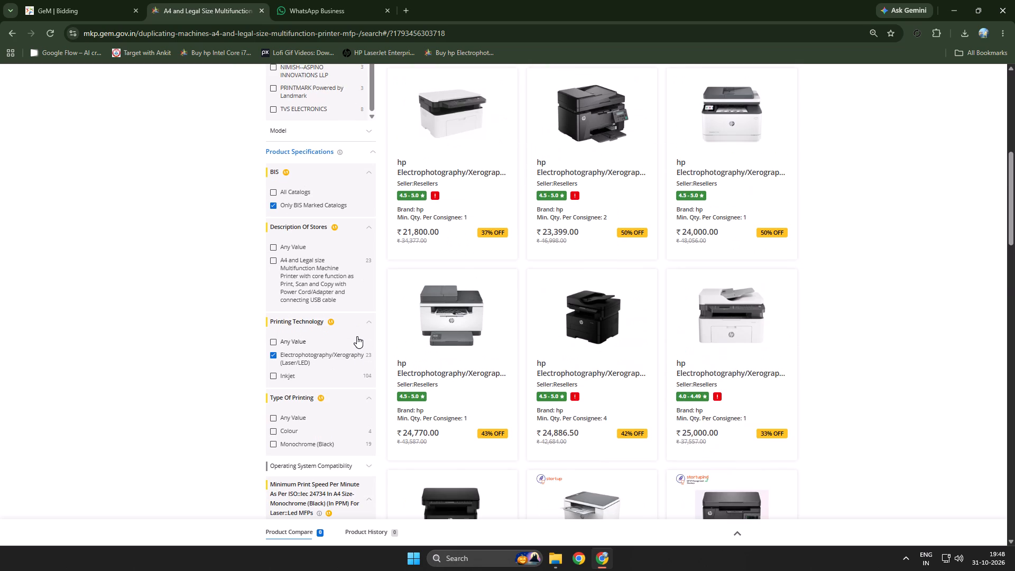
{"action": "scroll", "coordinate": [357, 336], "scroll_direction": "down", "scroll_amount": 14}
{"action": "scroll", "coordinate": [357, 337], "scroll_direction": "down", "scroll_amount": 13}
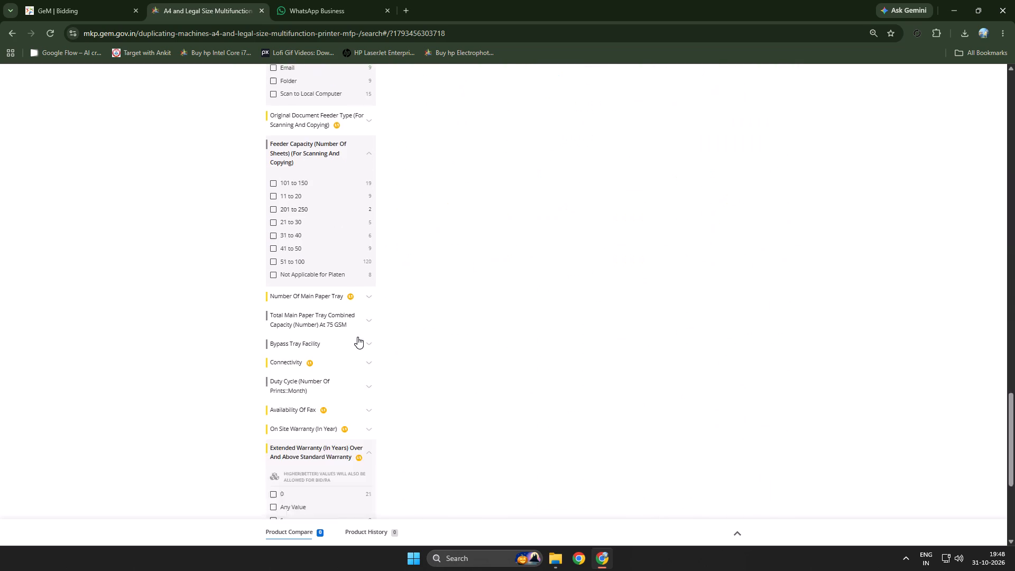
{"action": "left_click", "coordinate": [335, 217]}
{"action": "left_click", "coordinate": [334, 225]}
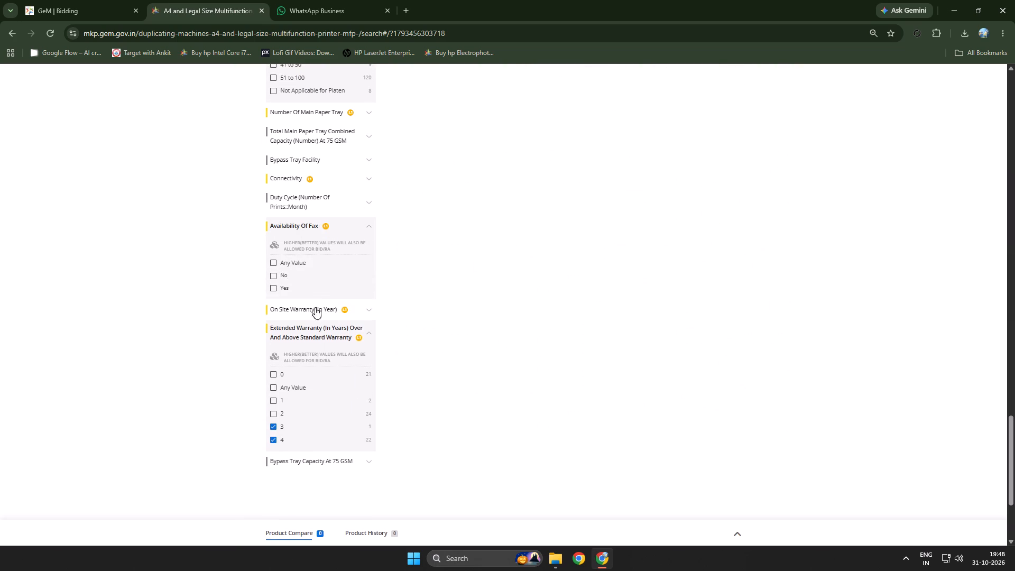
{"action": "left_click", "coordinate": [304, 274]}
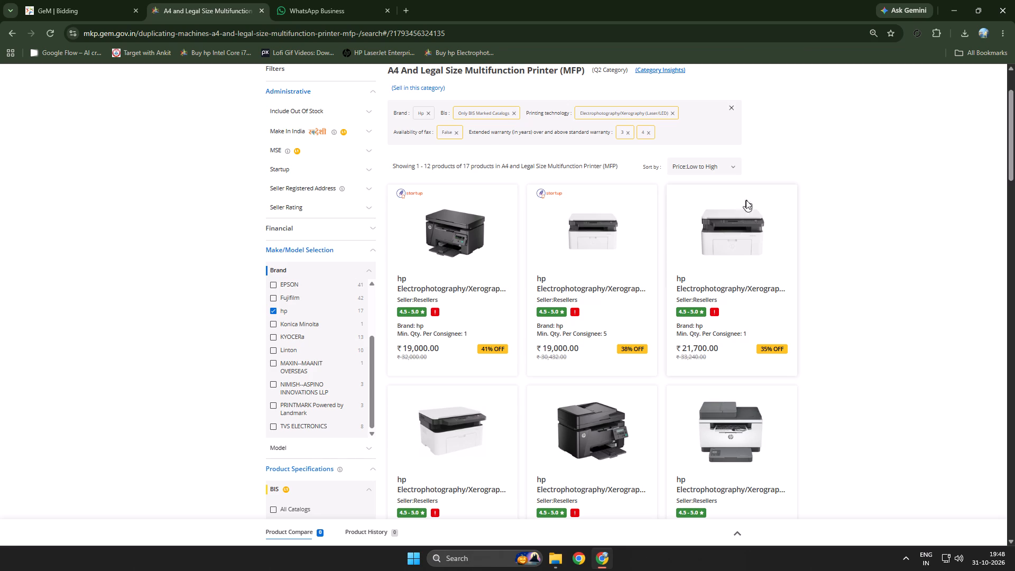
Sort the filtered hp printers by Price: High to Low and browse the listings on both result pages.
{"action": "left_click", "coordinate": [737, 165]}
{"action": "left_click", "coordinate": [718, 190]}
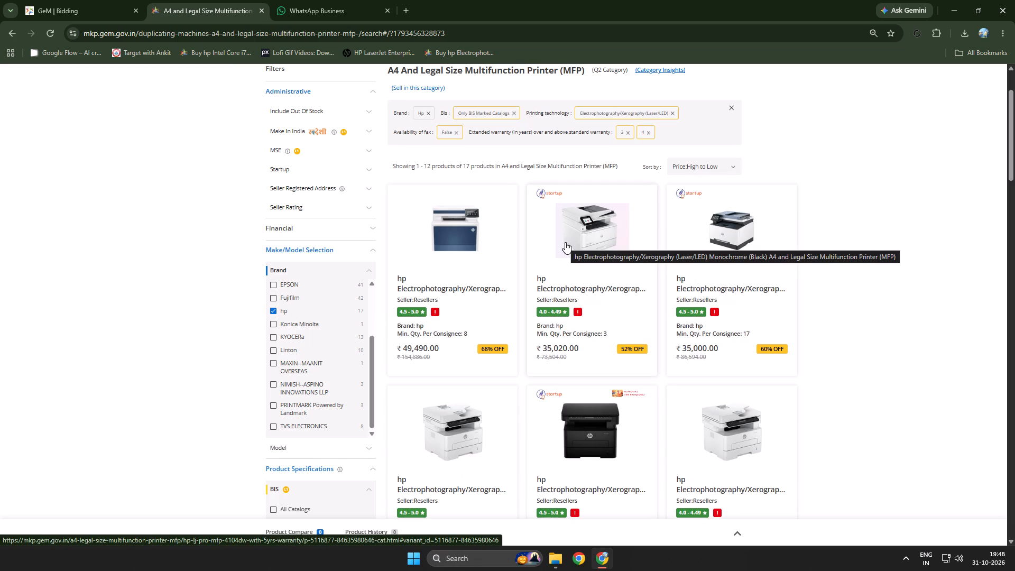
{"action": "scroll", "coordinate": [565, 242], "scroll_direction": "down", "scroll_amount": 2}
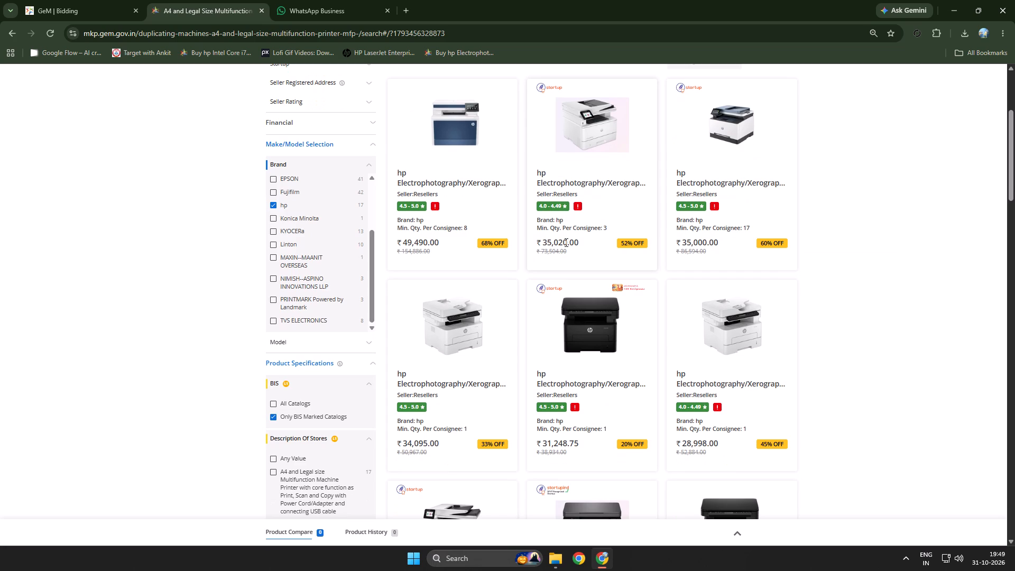
{"action": "scroll", "coordinate": [565, 242], "scroll_direction": "down", "scroll_amount": 6}
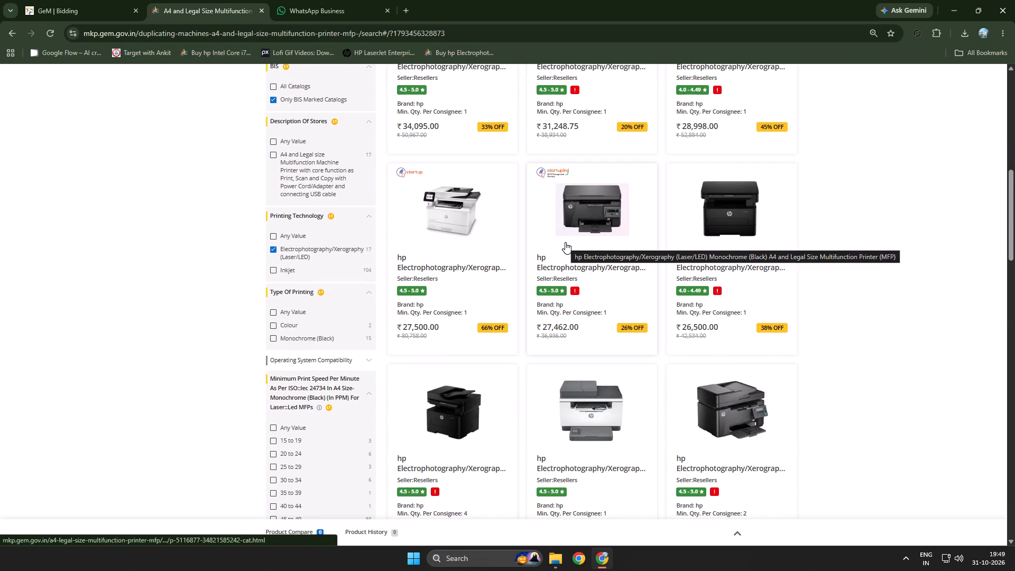
{"action": "scroll", "coordinate": [565, 242], "scroll_direction": "down", "scroll_amount": 6}
{"action": "left_click", "coordinate": [575, 264]}
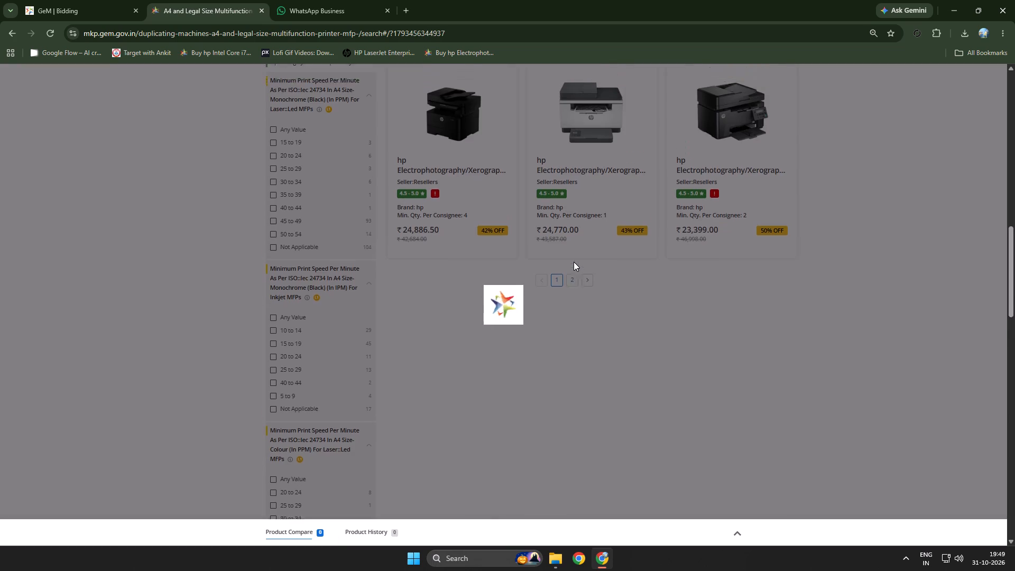
{"action": "scroll", "coordinate": [574, 262], "scroll_direction": "down", "scroll_amount": 5}
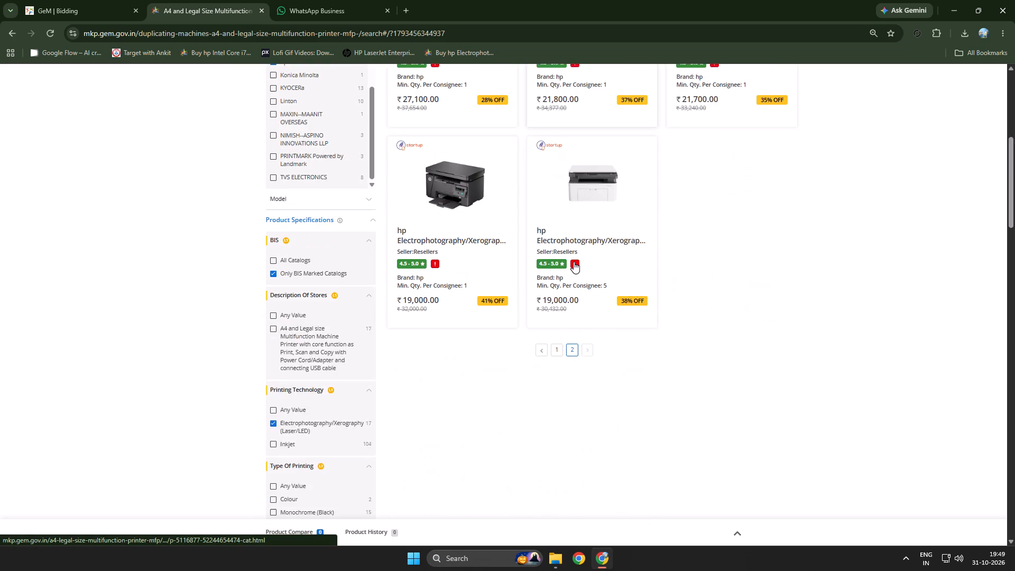
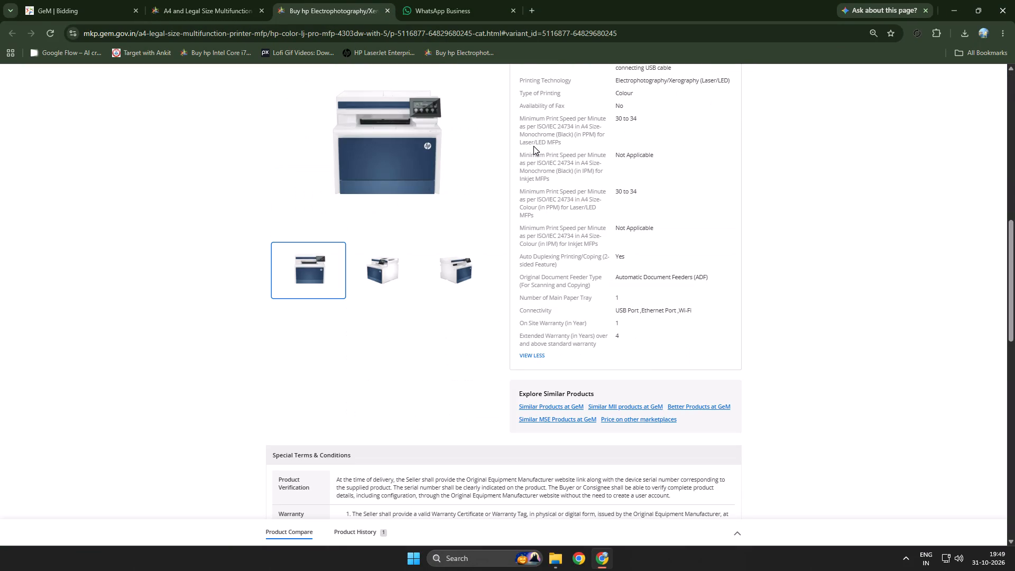
Review the specifications, warranty and product details of the HP Color LJ Pro MFP 4303dw listing on GeM.
{"action": "scroll", "coordinate": [545, 190], "scroll_direction": "down", "scroll_amount": 14}
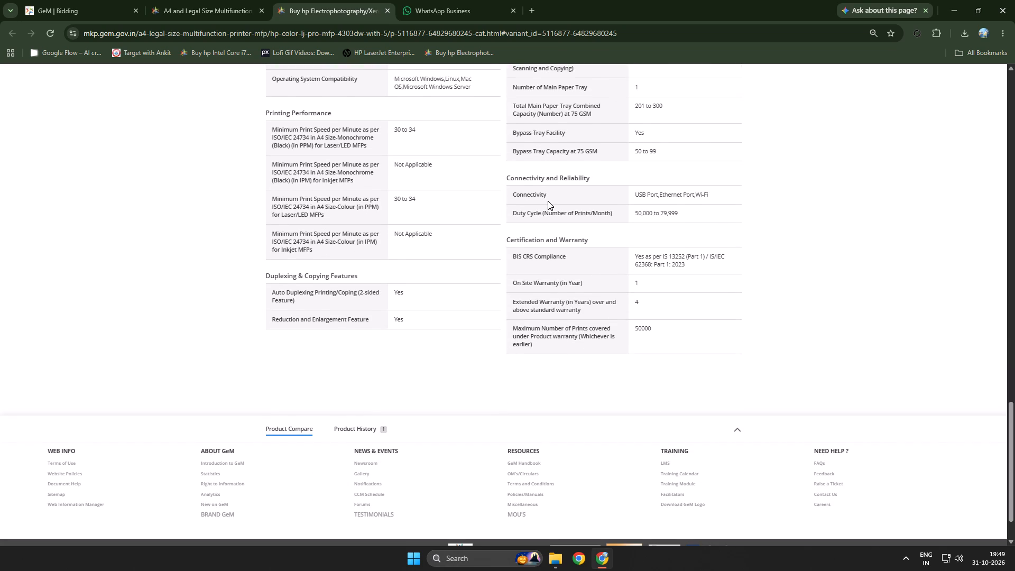
{"action": "scroll", "coordinate": [548, 201], "scroll_direction": "down", "scroll_amount": 2}
{"action": "scroll", "coordinate": [548, 201], "scroll_direction": "up", "scroll_amount": 5}
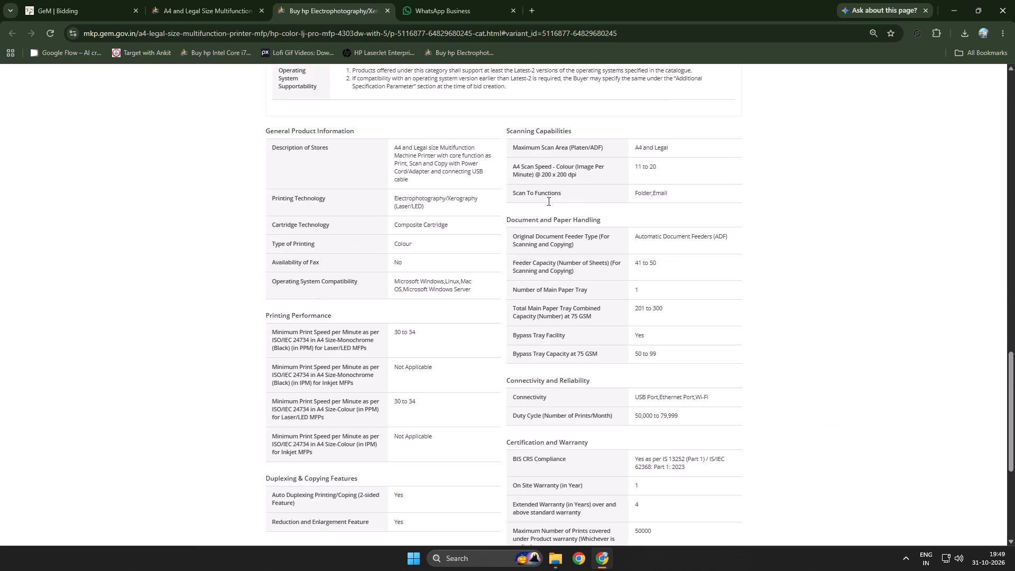
{"action": "scroll", "coordinate": [548, 201], "scroll_direction": "up", "scroll_amount": 11}
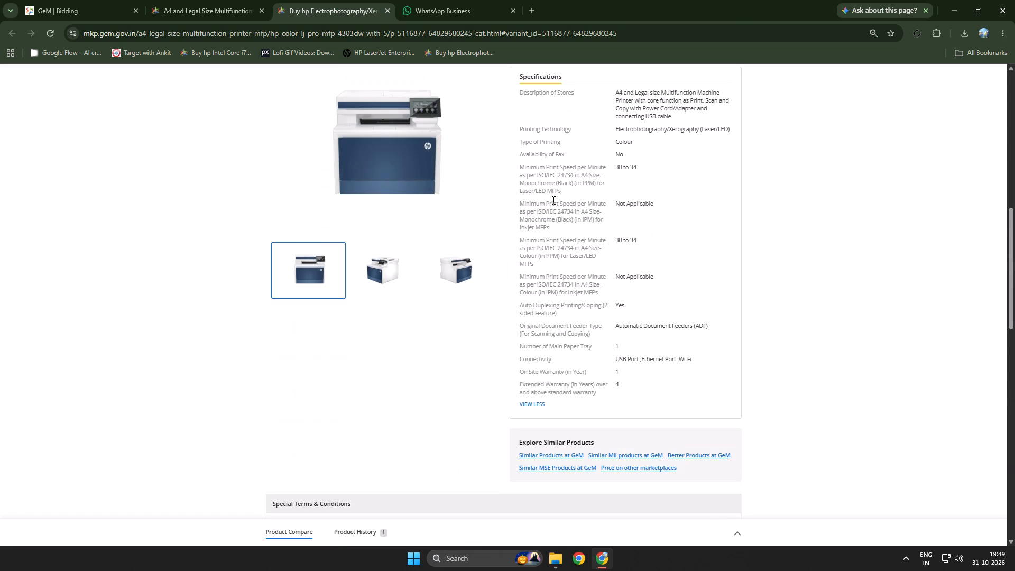
{"action": "scroll", "coordinate": [552, 200], "scroll_direction": "up", "scroll_amount": 4}
{"action": "scroll", "coordinate": [552, 200], "scroll_direction": "down", "scroll_amount": 3}
{"action": "scroll", "coordinate": [552, 200], "scroll_direction": "up", "scroll_amount": 9}
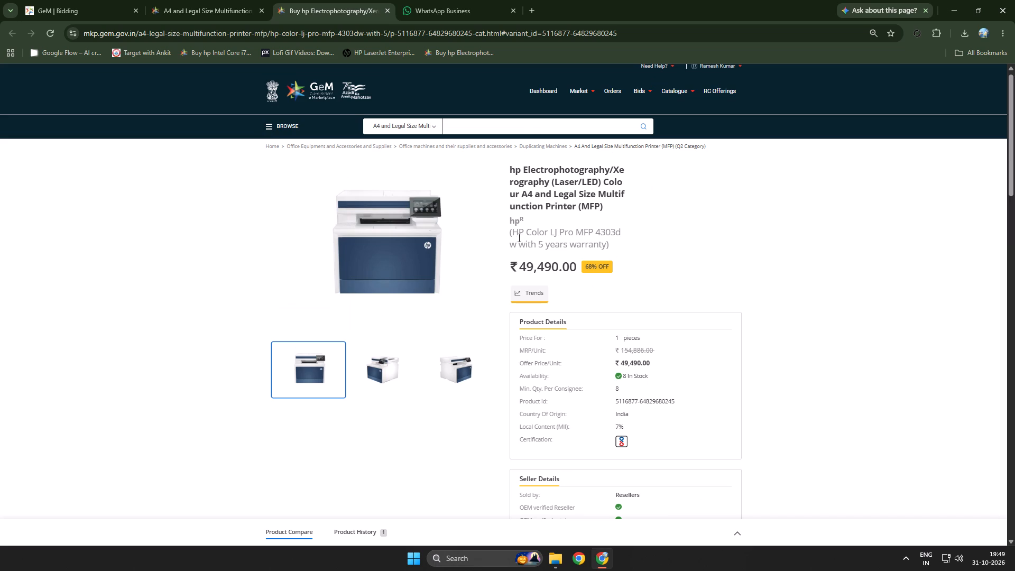
Copy the listing's model name and search the web for "HP Color LJ Pro MFP 4303dw with 5 years warranty MRP".
{"action": "left_click_drag", "start_coordinate": [513, 232], "coordinate": [604, 245]}
{"action": "key", "text": "ctrl+c"}
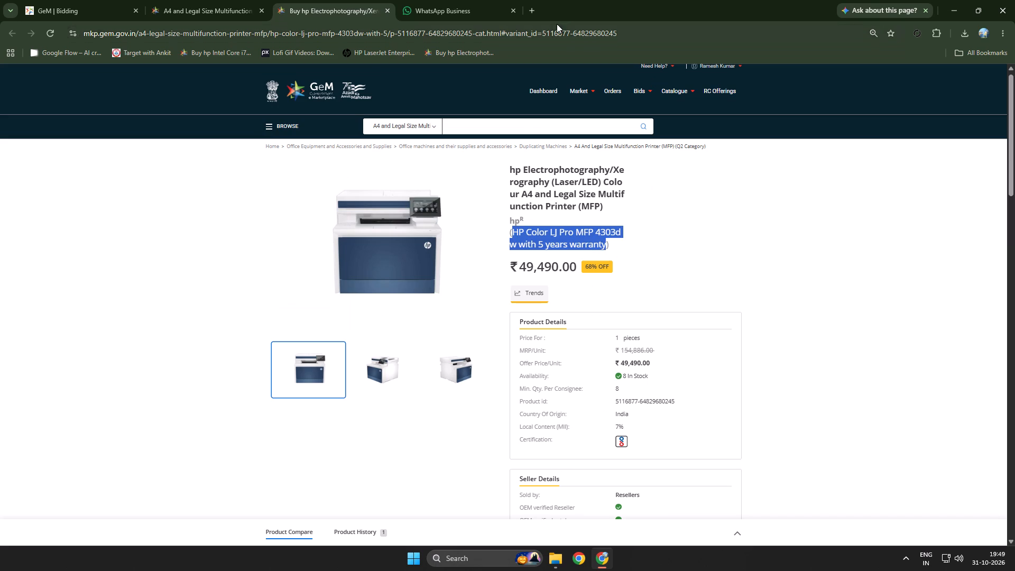
{"action": "left_click", "coordinate": [538, 14]}
{"action": "left_click", "coordinate": [535, 12]}
{"action": "key", "text": "ctrl+v"}
{"action": "key", "text": "space"}
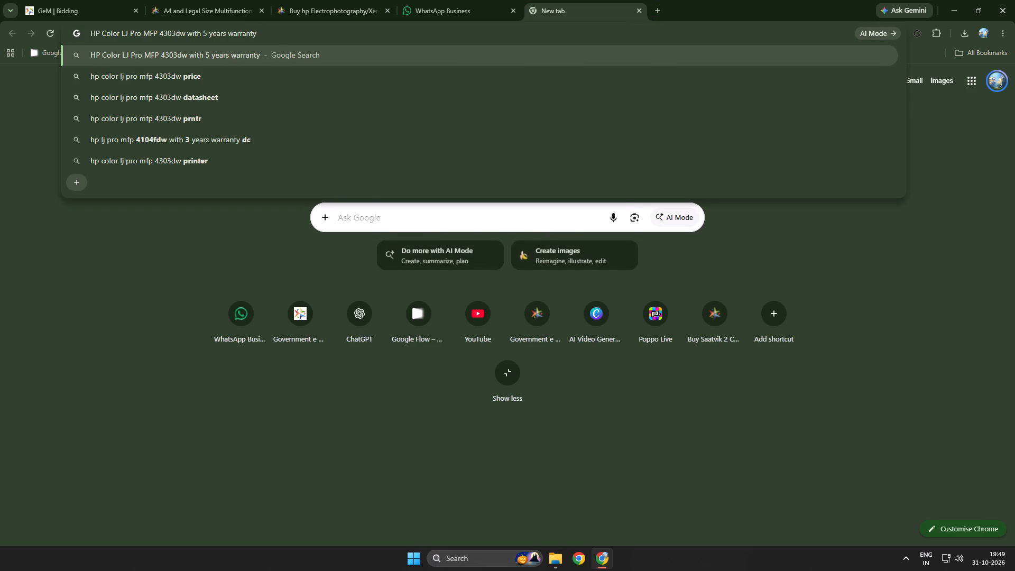
{"action": "type", "text": "MRP"}
{"action": "key", "text": "Return"}
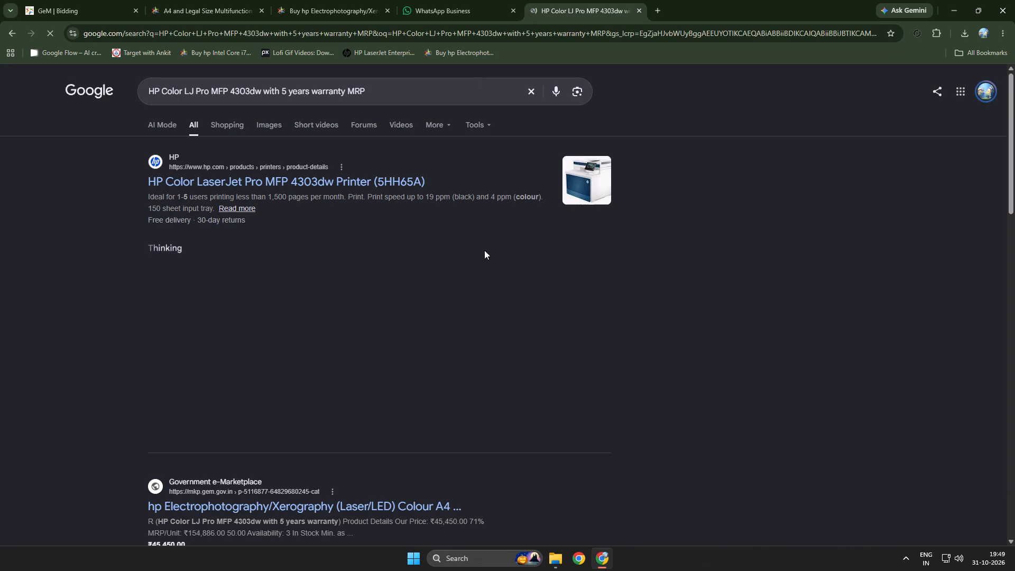
Open HP's product page for the Color LaserJet Pro MFP 4303dw (5HH65A) from the search results and look through its overview.
{"action": "left_click", "coordinate": [395, 181], "text": "ctrl"}
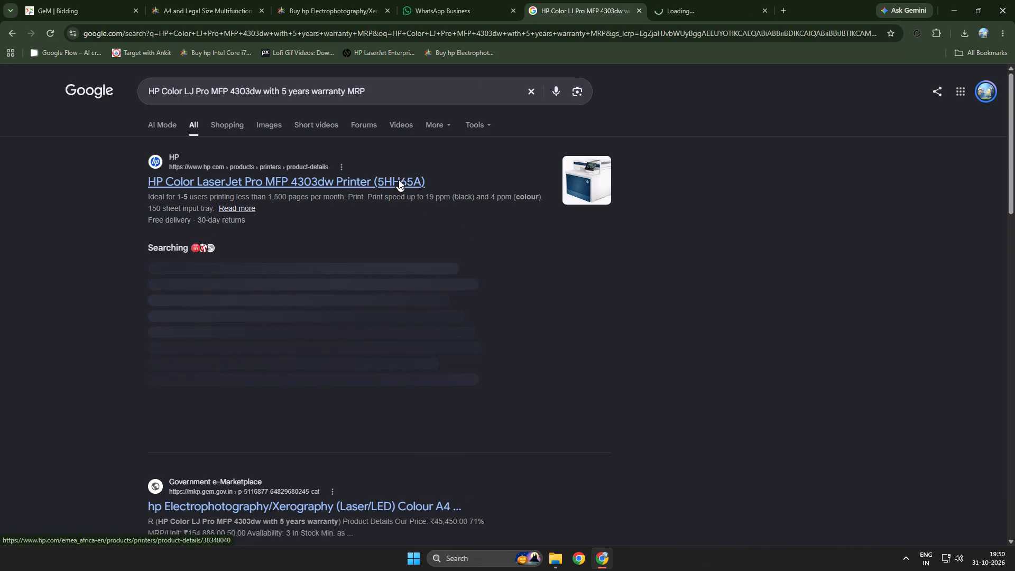
{"action": "left_click", "coordinate": [744, 0]}
{"action": "left_click", "coordinate": [610, 0]}
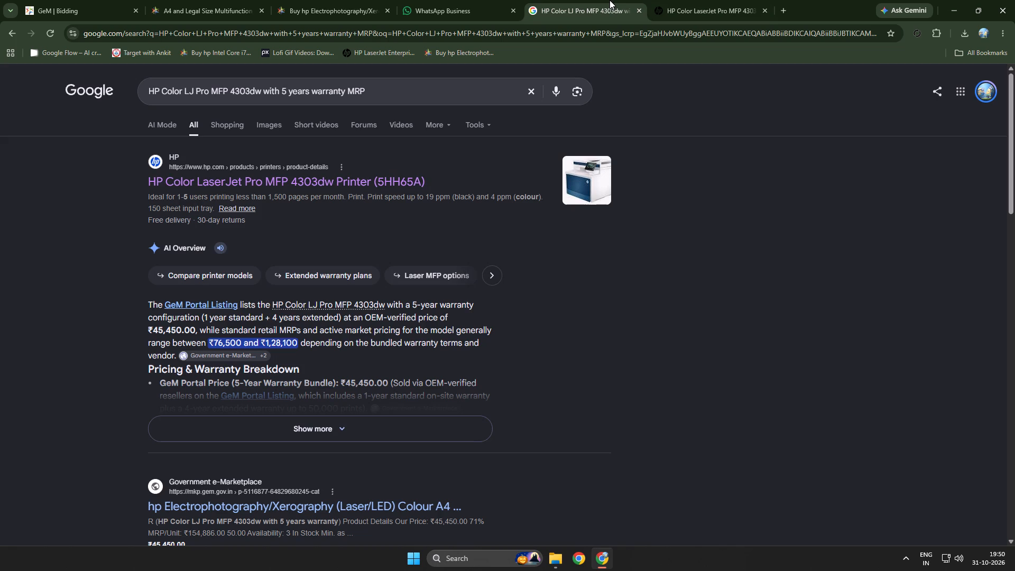
{"action": "left_click", "coordinate": [710, 0]}
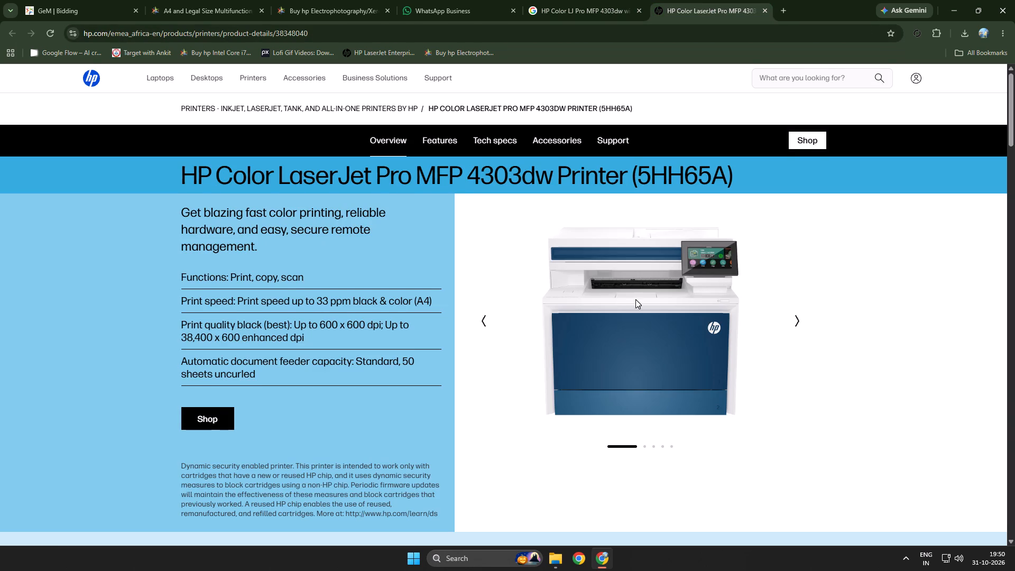
{"action": "scroll", "coordinate": [589, 295], "scroll_direction": "down", "scroll_amount": 15}
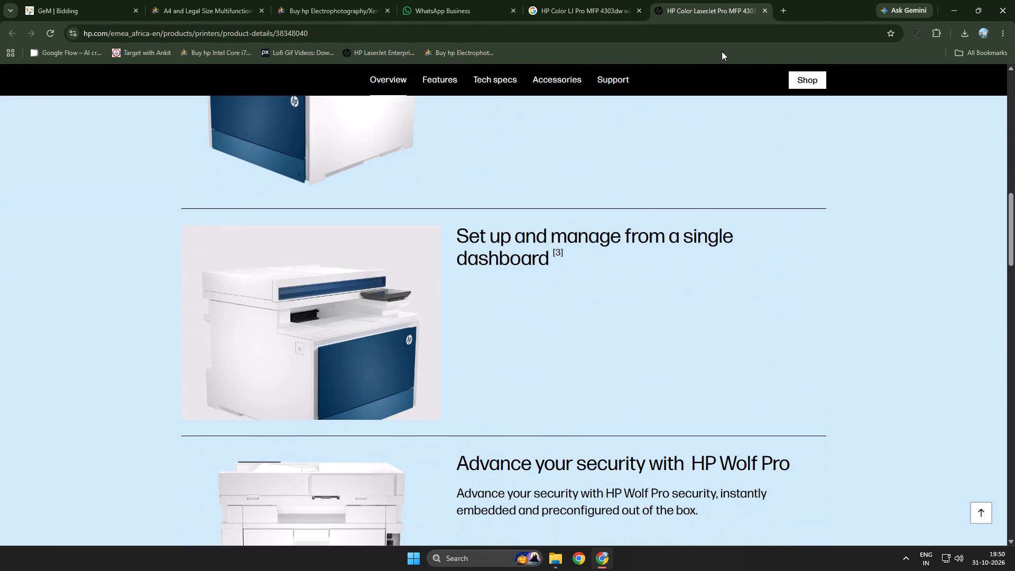
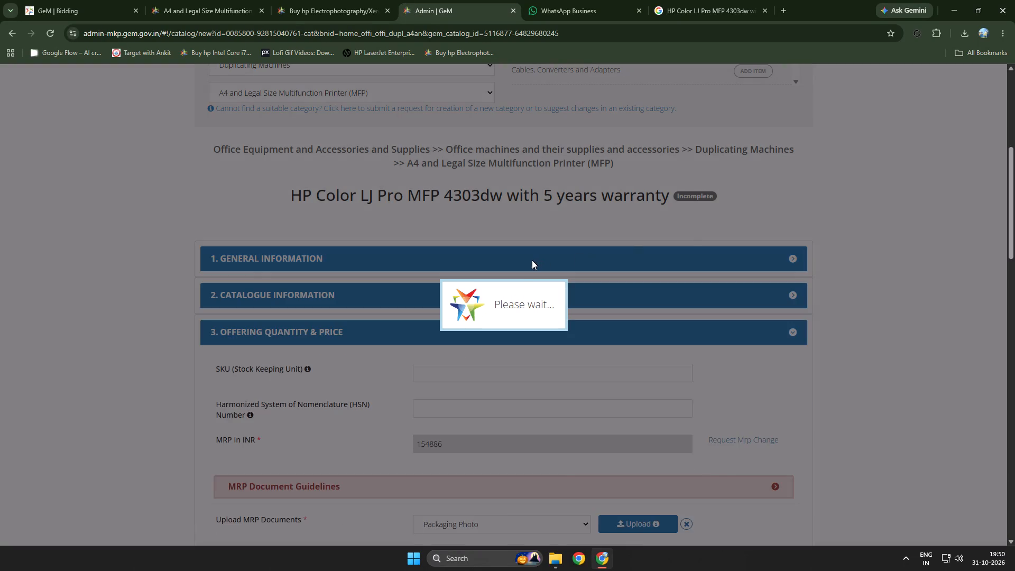
Examine the HP Color LJ Pro MFP 4303dw catalogue form's offering, image and catalogue information sections.
{"action": "scroll", "coordinate": [525, 265], "scroll_direction": "down", "scroll_amount": 5}
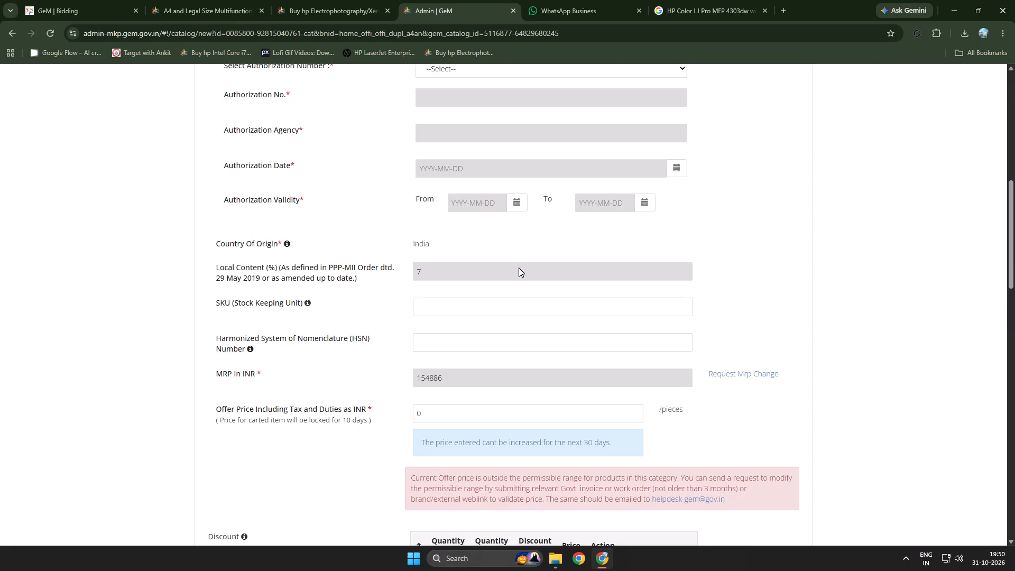
{"action": "scroll", "coordinate": [519, 268], "scroll_direction": "down", "scroll_amount": 20}
{"action": "scroll", "coordinate": [519, 267], "scroll_direction": "up", "scroll_amount": 4}
{"action": "scroll", "coordinate": [519, 267], "scroll_direction": "down", "scroll_amount": 5}
{"action": "left_click", "coordinate": [514, 276]}
{"action": "scroll", "coordinate": [496, 220], "scroll_direction": "up", "scroll_amount": 6}
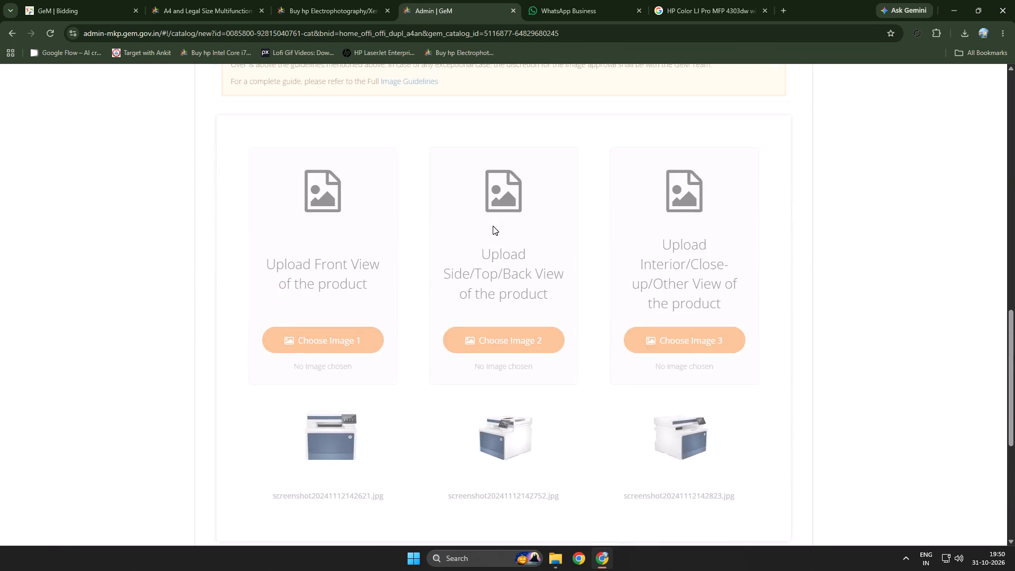
{"action": "scroll", "coordinate": [492, 226], "scroll_direction": "up", "scroll_amount": 13}
{"action": "left_click", "coordinate": [422, 226]}
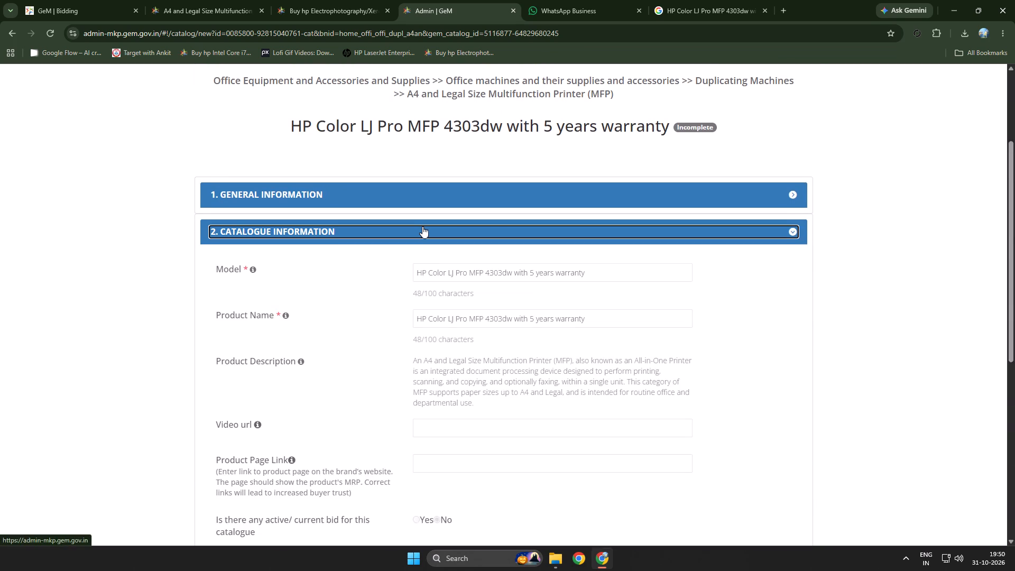
{"action": "scroll", "coordinate": [422, 226], "scroll_direction": "down", "scroll_amount": 7}
{"action": "left_click", "coordinate": [401, 213]}
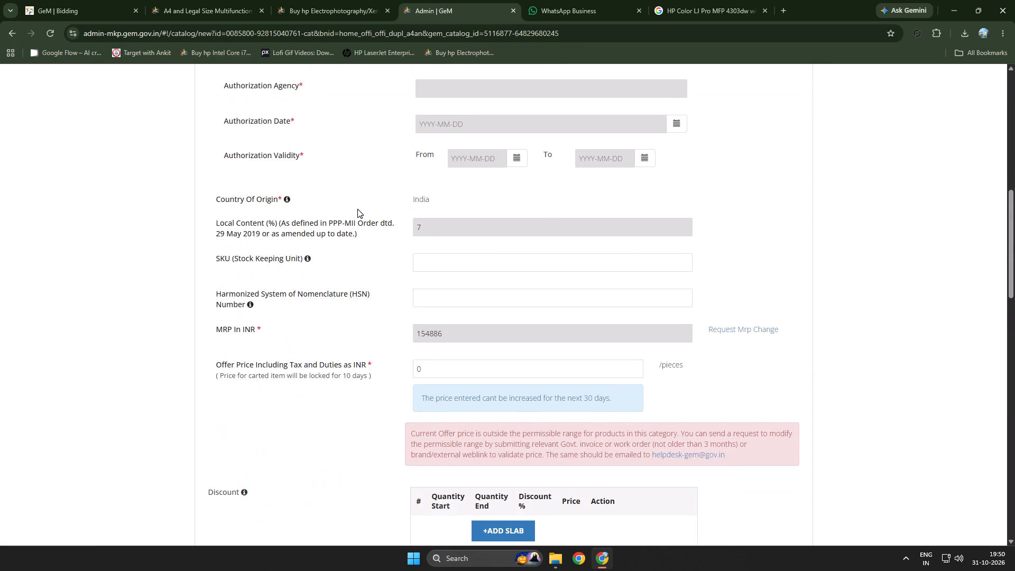
Capture a screenshot of the offering details covering the Country of Origin, Local Content (%), MRP and Offer Price fields.
{"action": "scroll", "coordinate": [356, 209], "scroll_direction": "up", "scroll_amount": 2}
{"action": "scroll", "coordinate": [356, 209], "scroll_direction": "down", "scroll_amount": 2}
{"action": "key", "text": "shift+super+s"}
{"action": "left_click_drag", "start_coordinate": [140, 113], "coordinate": [502, 317]}
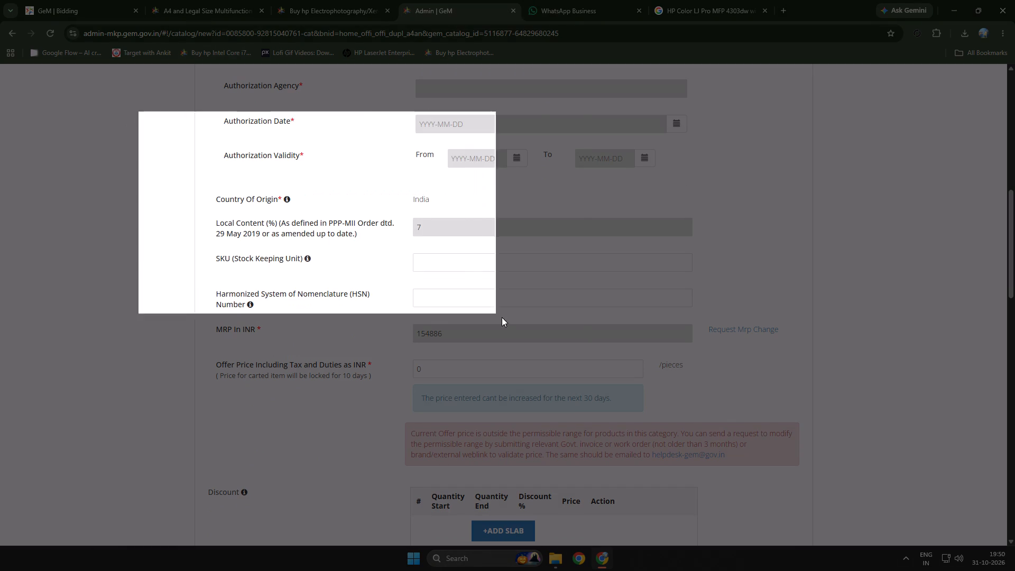
{"action": "left_click_drag", "start_coordinate": [502, 317], "coordinate": [584, 411]}
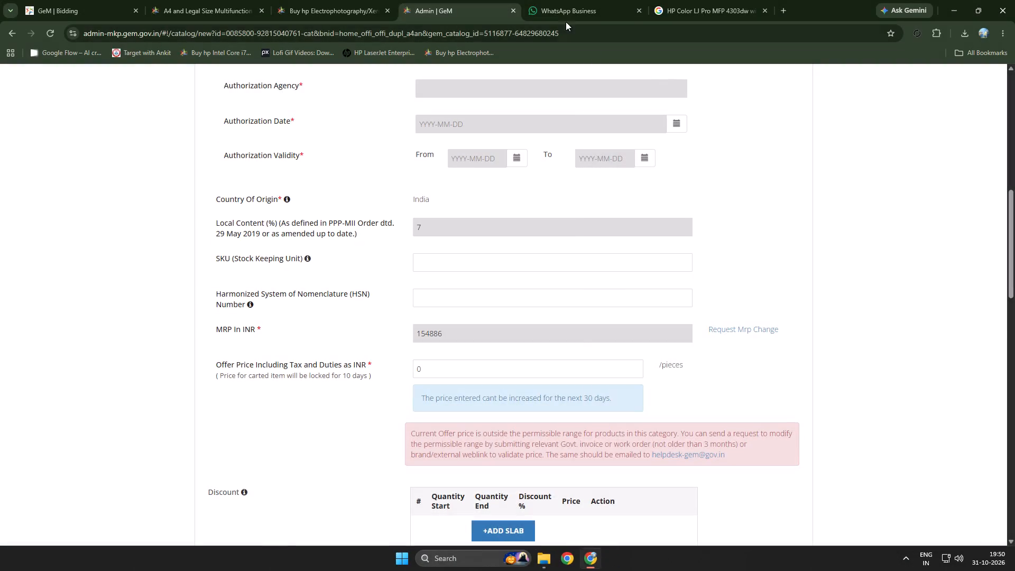